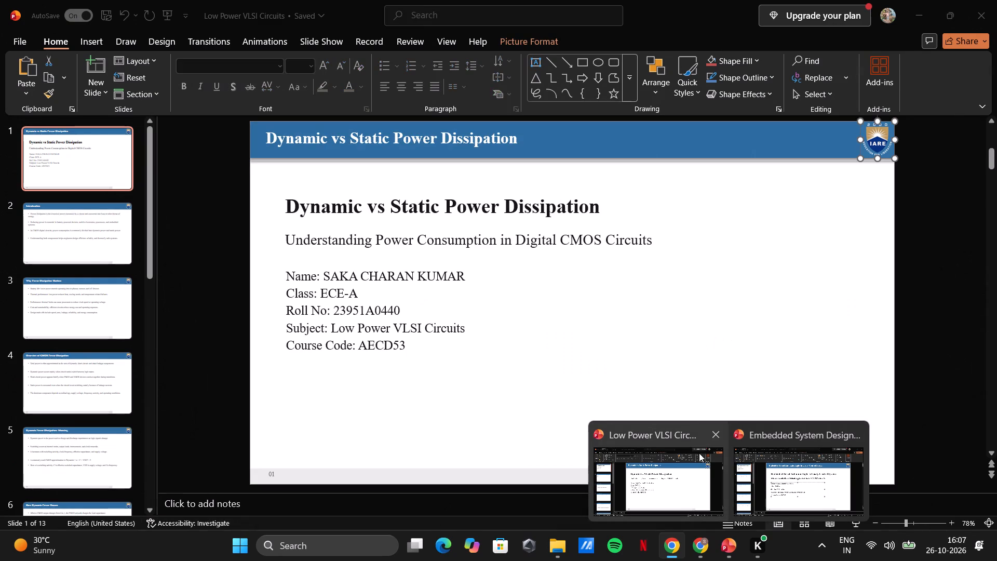
# Switch to ChatGPT in Chrome, download the Enumeration and Vulnerability Analysis presentation as PPTX, and open the downloaded file.
pyautogui.click(762, 469)
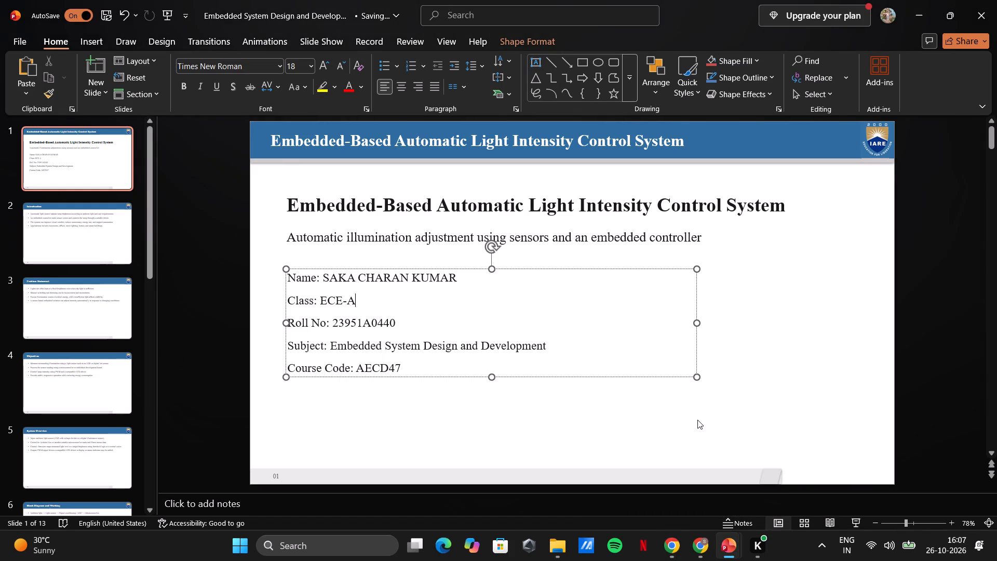
pyautogui.hotkey('alt', 'Tab')
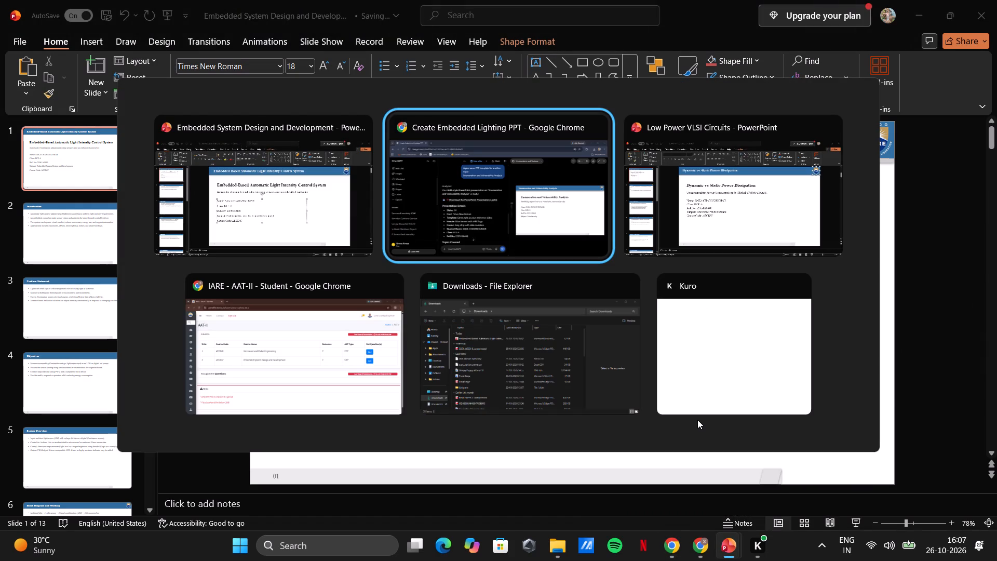
pyautogui.hotkey('alt', 'Tab')
pyautogui.hotkey('alt', 'Tab')
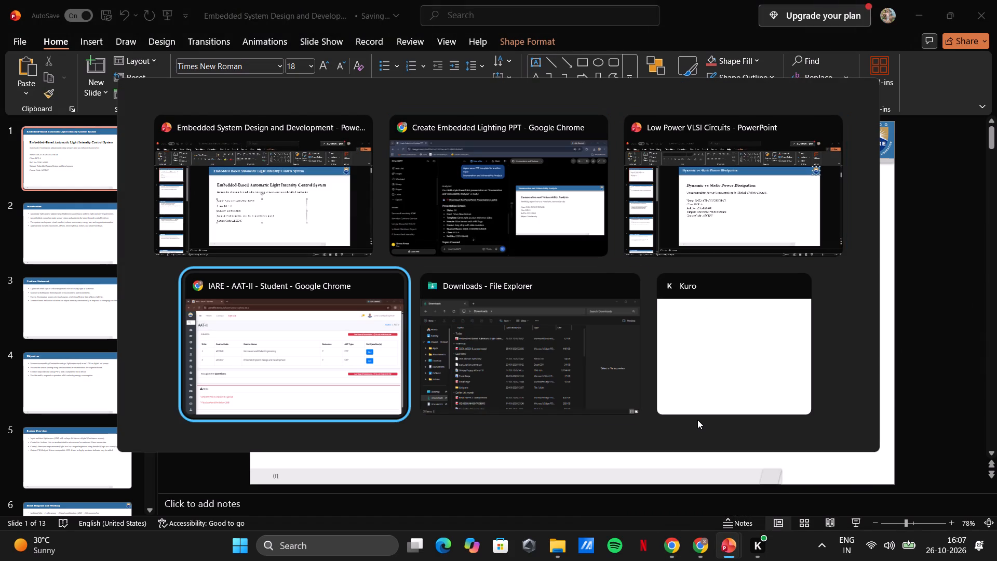
pyautogui.hotkey('alt', 'Tab')
pyautogui.hotkey('alt', 'Tab')
pyautogui.hotkey('alt', 'Tab')
pyautogui.hotkey('alt', 'Tab')
pyautogui.hotkey('alt', 'Tab')
pyautogui.hotkey('alt', 'Tab')
pyautogui.hotkey('alt', 'Tab')
pyautogui.hotkey('alt', 'Tab')
pyautogui.hotkey('alt', 'Tab')
pyautogui.hotkey('alt', 'Tab')
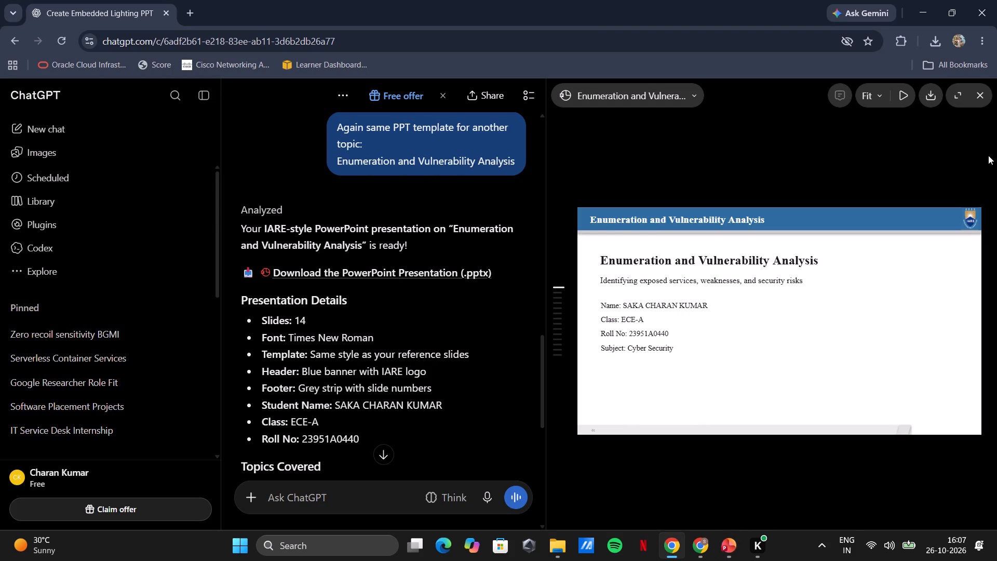
pyautogui.click(556, 555)
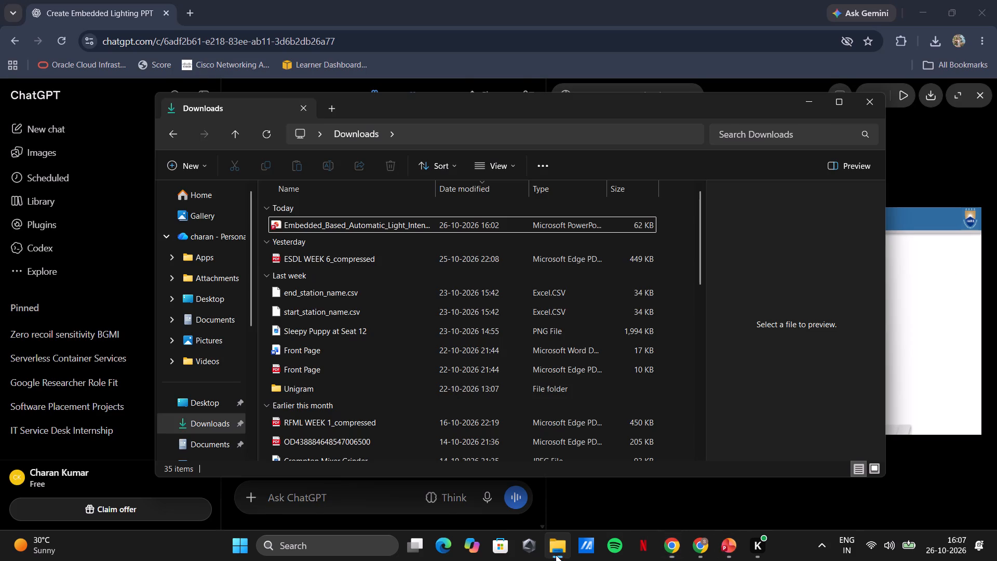
pyautogui.click(805, 106)
pyautogui.click(927, 99)
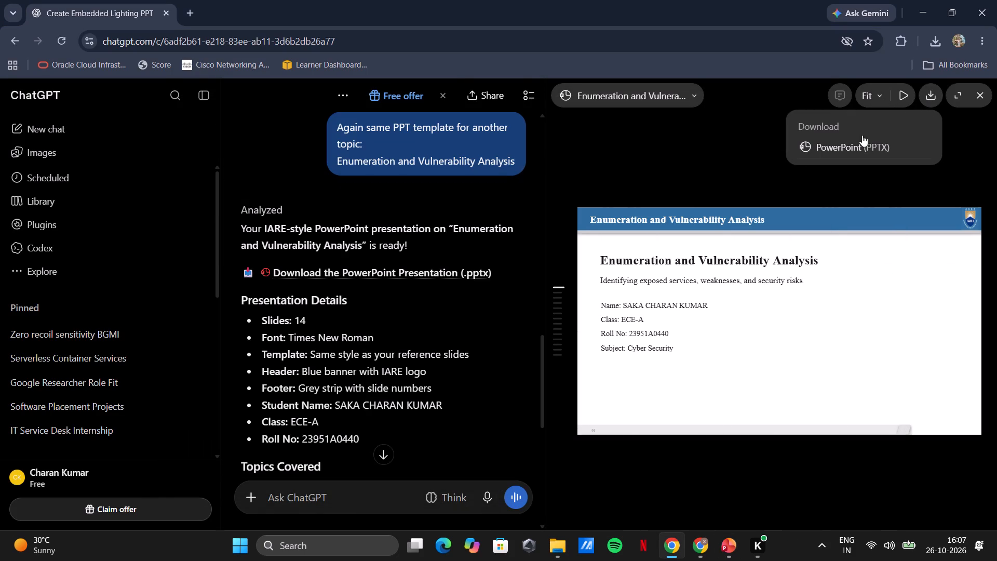
pyautogui.click(858, 143)
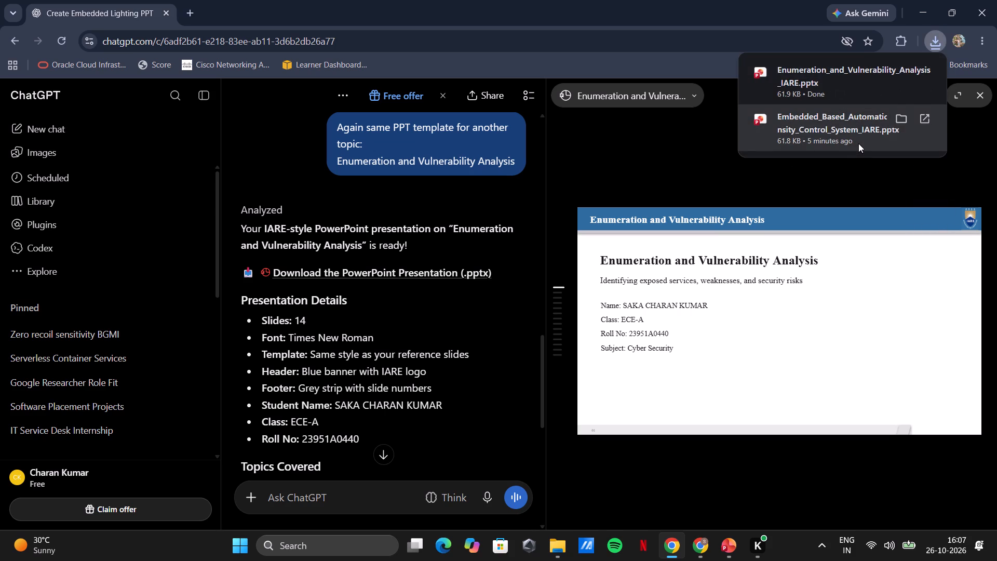
pyautogui.click(818, 75)
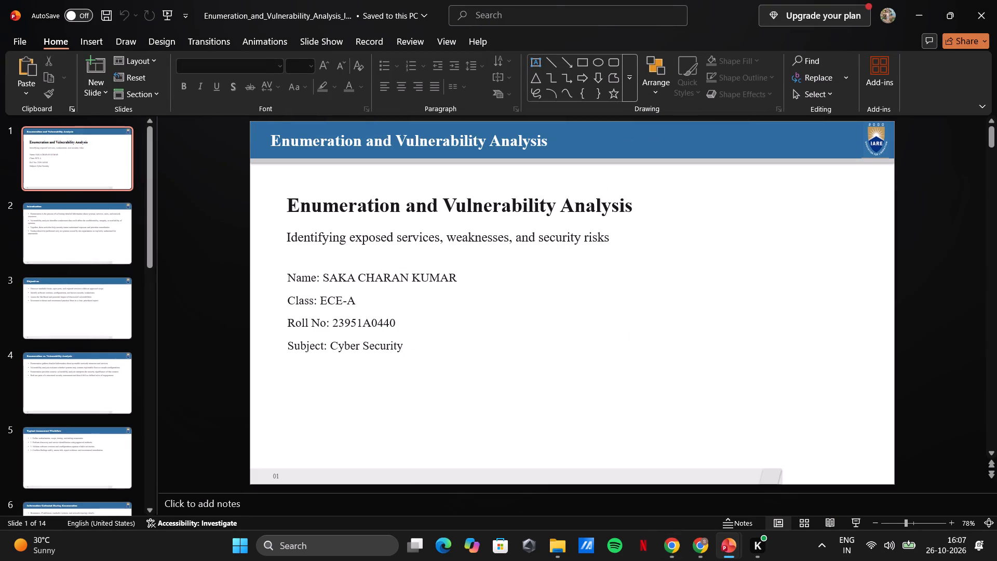
# Add a "Course Code:" line below the Subject line on the title slide.
pyautogui.click(417, 348)
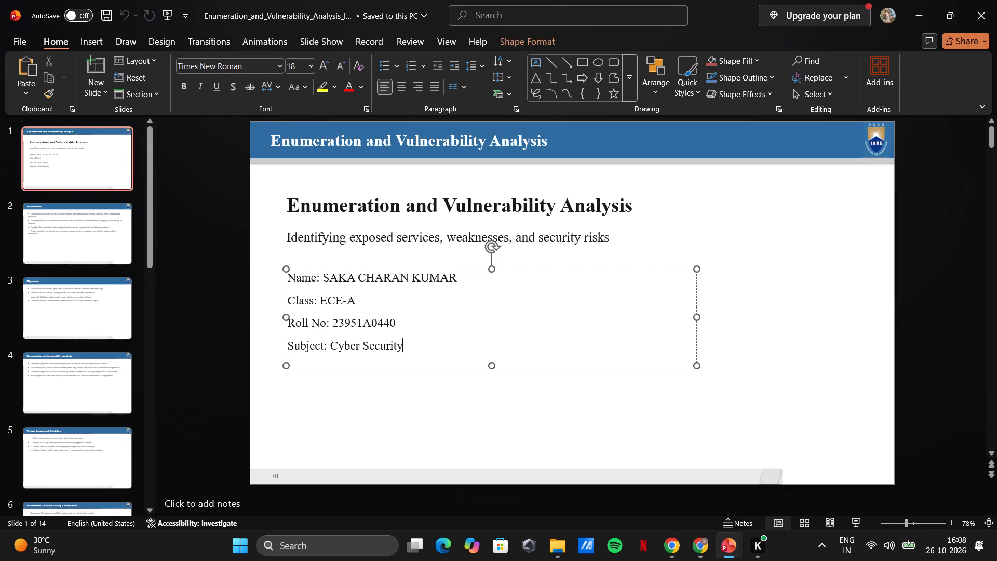
pyautogui.press('Return')
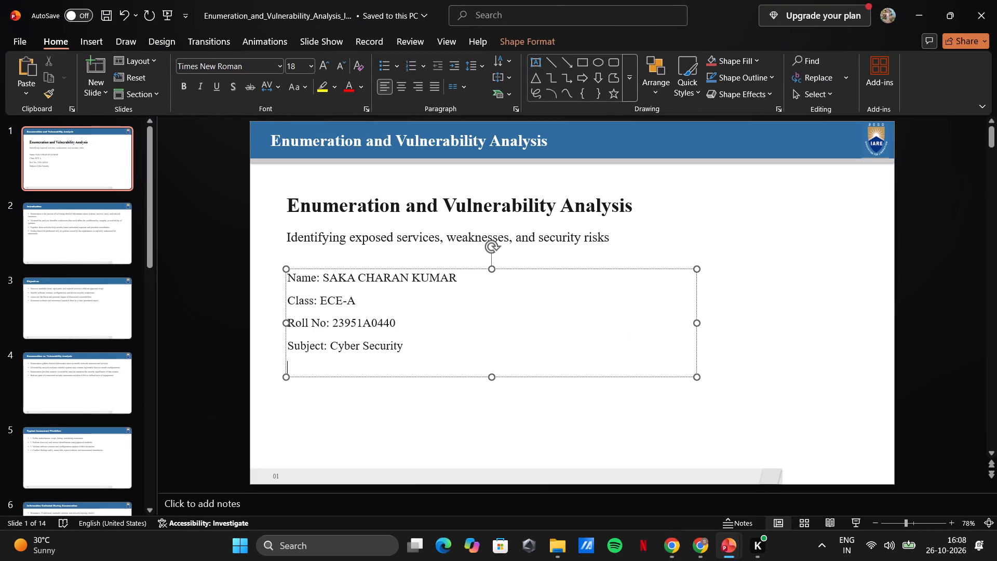
pyautogui.write('Course Code:')
pyautogui.press('space')
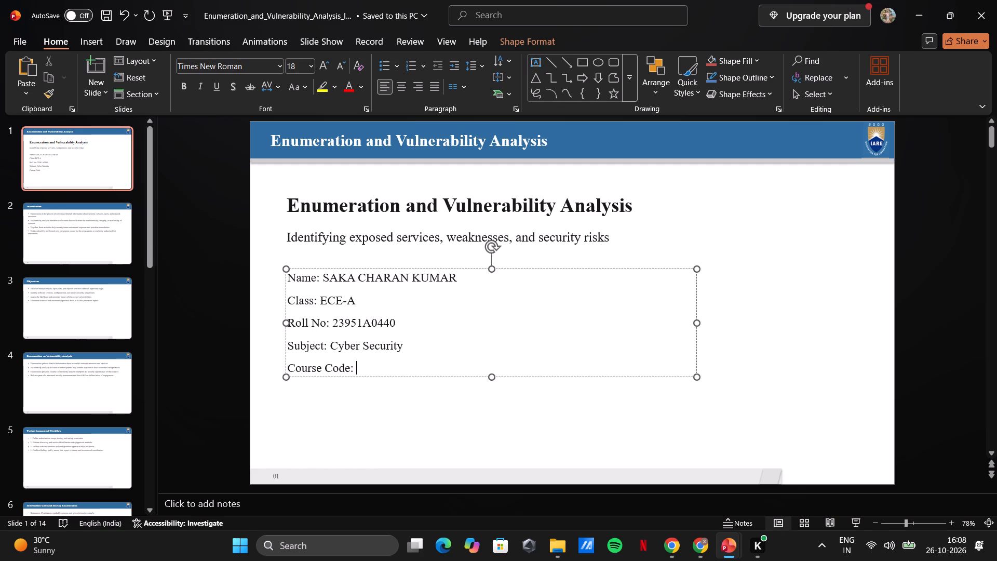
# Switch to the IARE student portal in Chrome and open the AAT (Concept Video) upload page.
pyautogui.hotkey('alt', 'Tab')
pyautogui.hotkey('alt', 'Tab')
pyautogui.hotkey('alt', 'Tab')
pyautogui.hotkey('alt', 'Tab')
pyautogui.hotkey('alt', 'Tab')
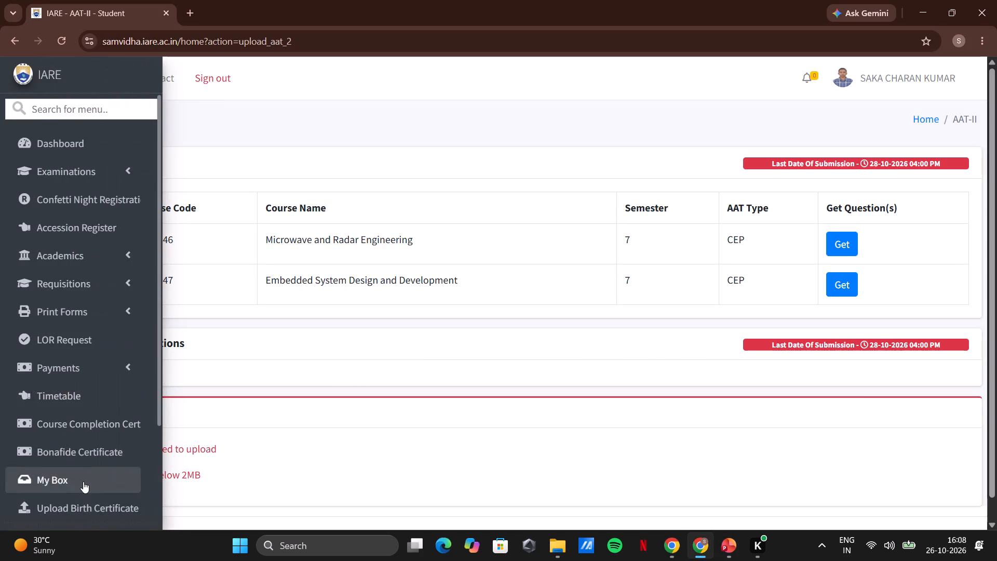
pyautogui.scroll(-6, 83, 482)
pyautogui.click(79, 448)
pyautogui.scroll(-4, 79, 448)
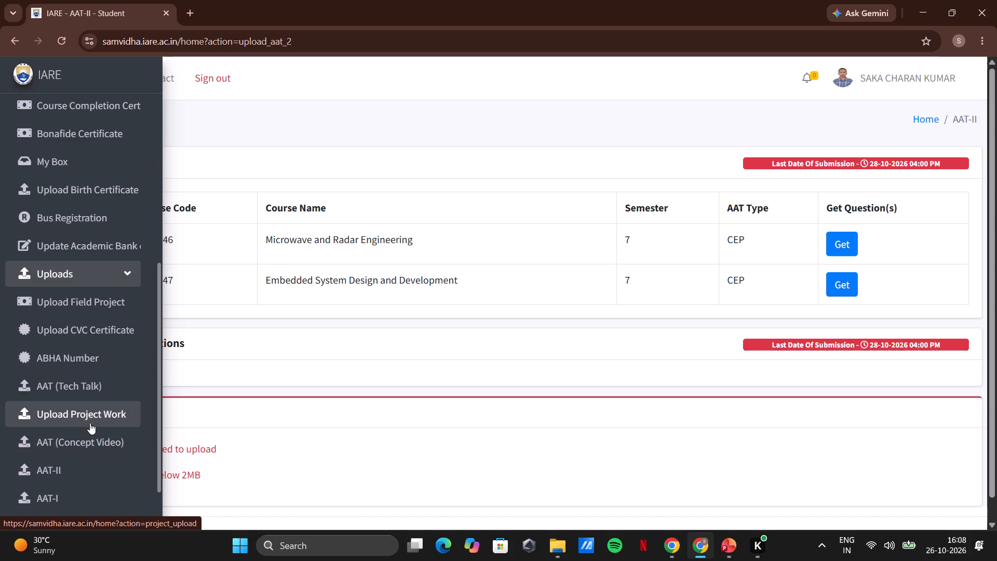
pyautogui.click(87, 444)
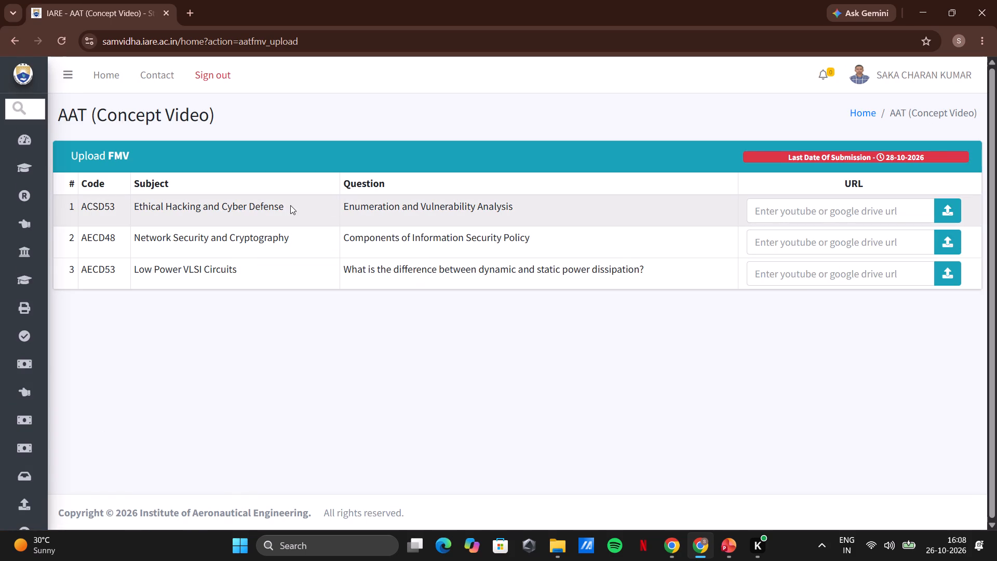
# Copy the ACSD53 subject name and replace the title slide's subject in PowerPoint with "Ethical Hacking and Cyber Defense", keeping Course Code on its own line.
pyautogui.moveTo(287, 205); pyautogui.dragTo(132, 194)
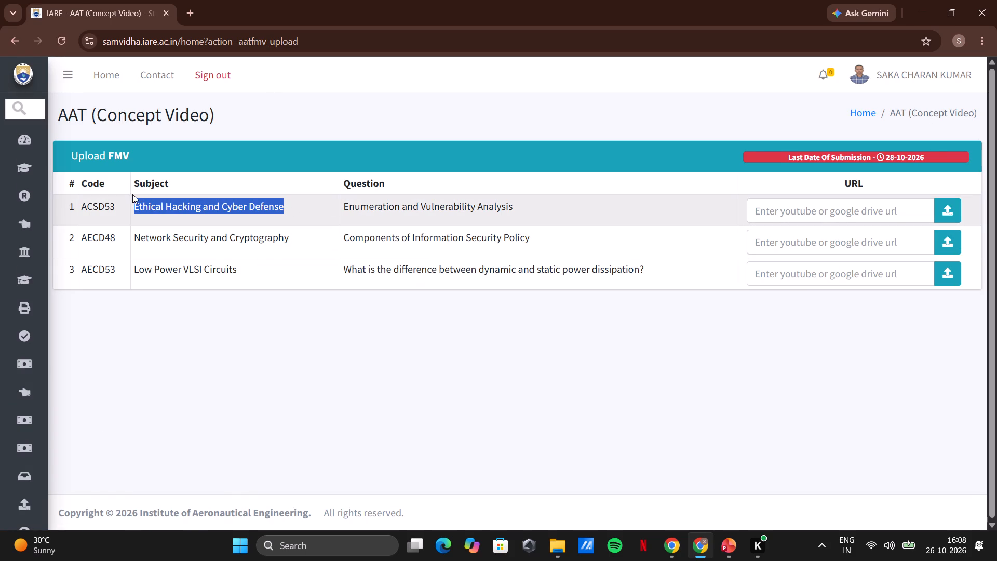
pyautogui.moveTo(132, 194); pyautogui.dragTo(131, 200)
pyautogui.hotkey('ctrl', 'c')
pyautogui.hotkey('ctrl', 'c')
pyautogui.hotkey('alt', 'Tab')
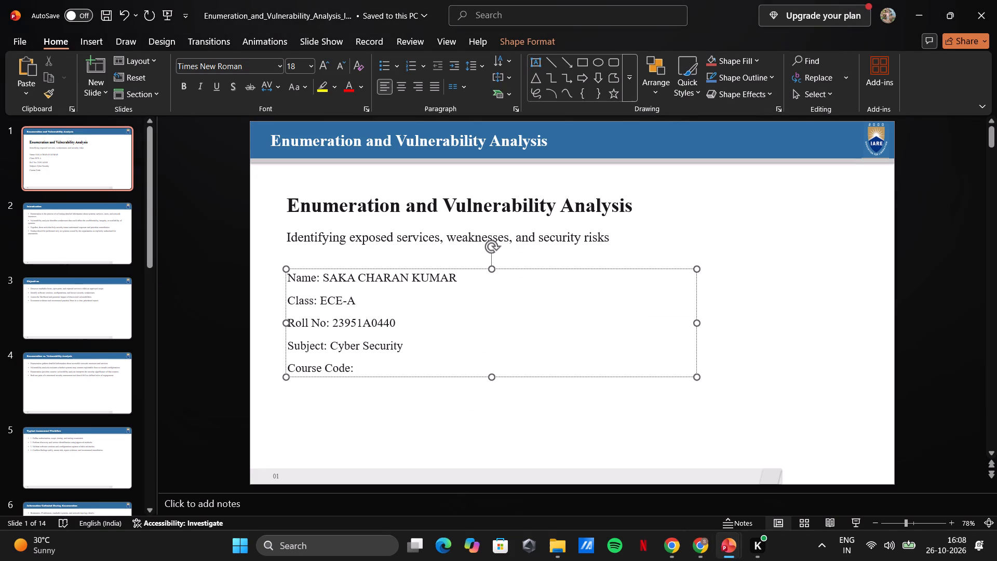
pyautogui.moveTo(400, 348); pyautogui.dragTo(343, 343)
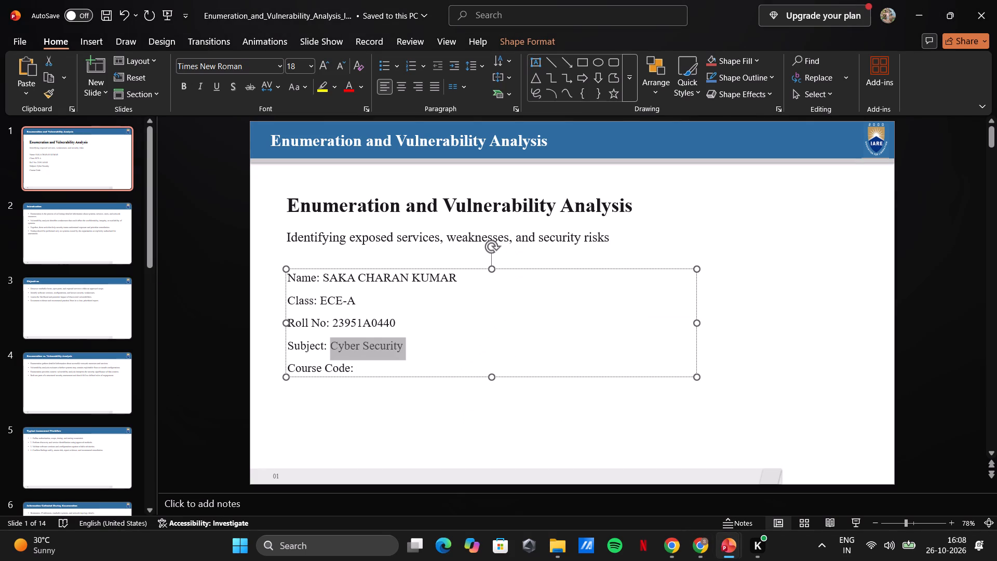
pyautogui.moveTo(343, 343); pyautogui.dragTo(342, 343)
pyautogui.hotkey('ctrl', 'v')
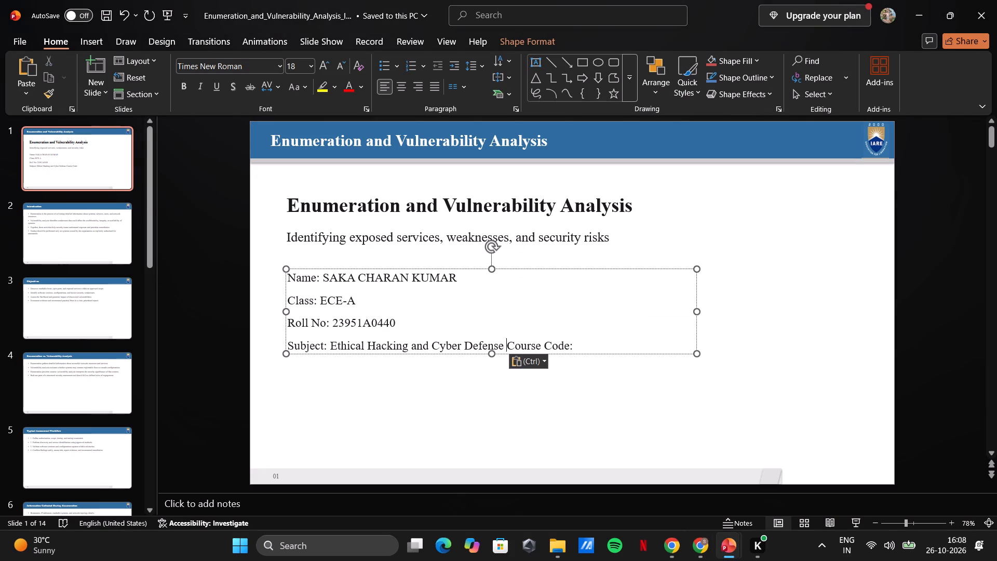
pyautogui.press('Return')
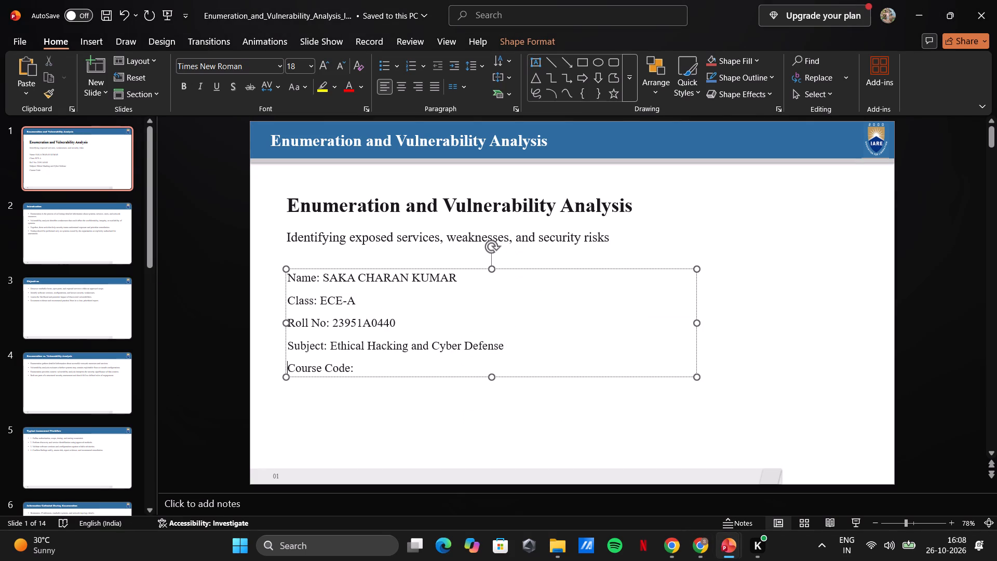
# Fill in the course code on the title slide as ACSD53, checking it against the portal.
pyautogui.click(415, 370)
pyautogui.write('ACSD')
pyautogui.hotkey('alt', 'Tab')
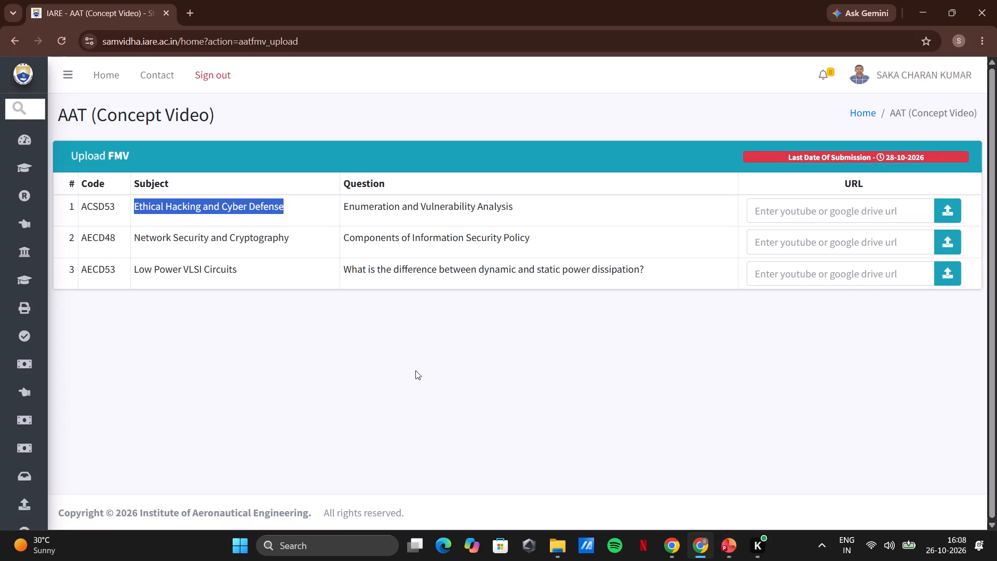
pyautogui.hotkey('alt', 'Tab')
pyautogui.write('53')
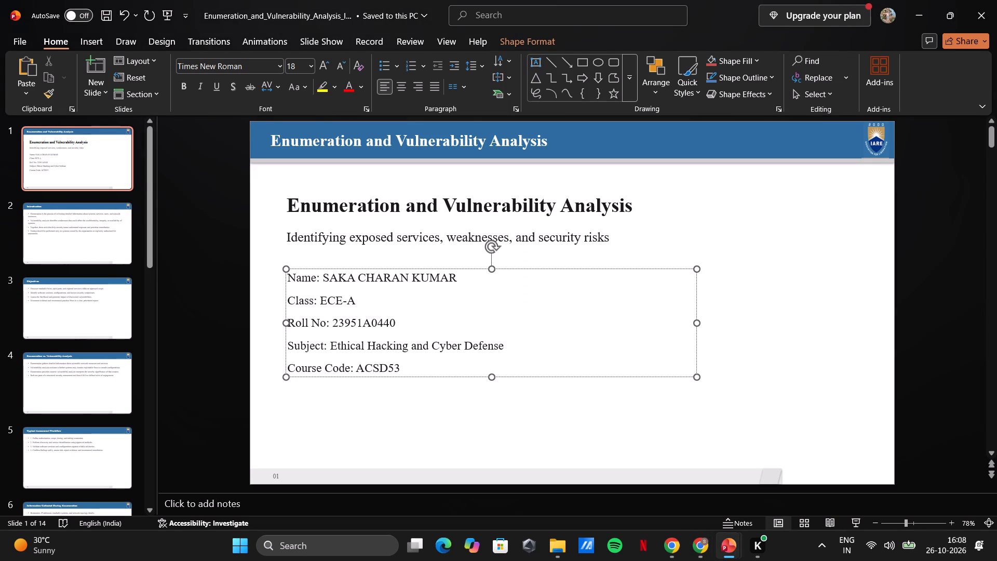
# Save a copy of the presentation in the AAT Concept Video folder, named with the copied subject "Ethical Hacking and Cyber Defense".
pyautogui.moveTo(504, 344); pyautogui.dragTo(345, 341)
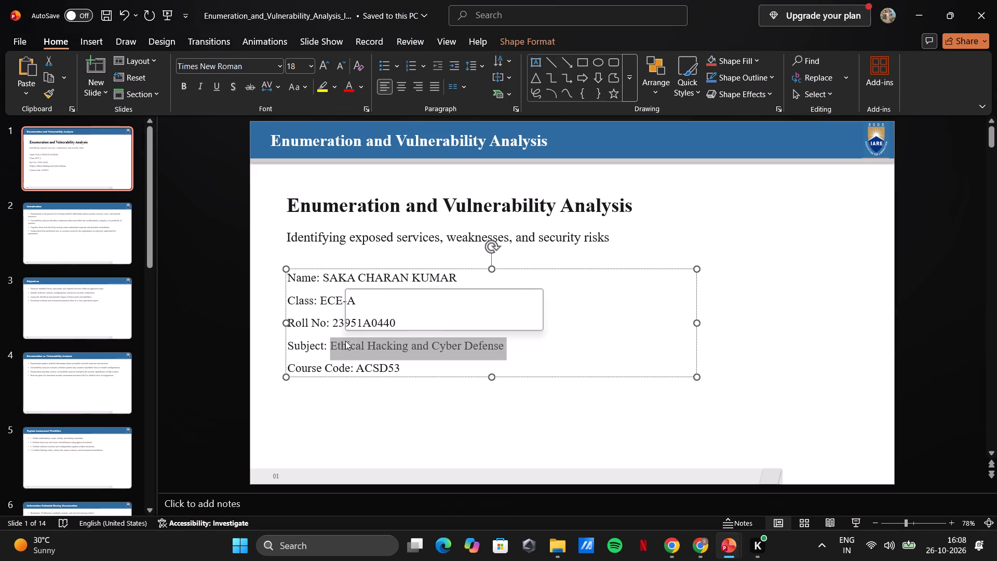
pyautogui.hotkey('ctrl', 'c')
pyautogui.click(20, 44)
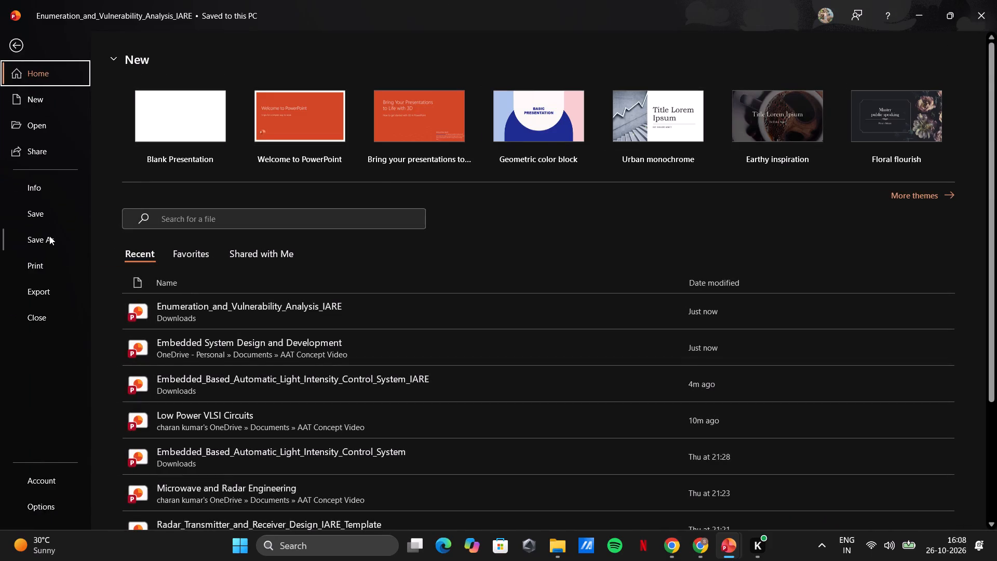
pyautogui.click(49, 237)
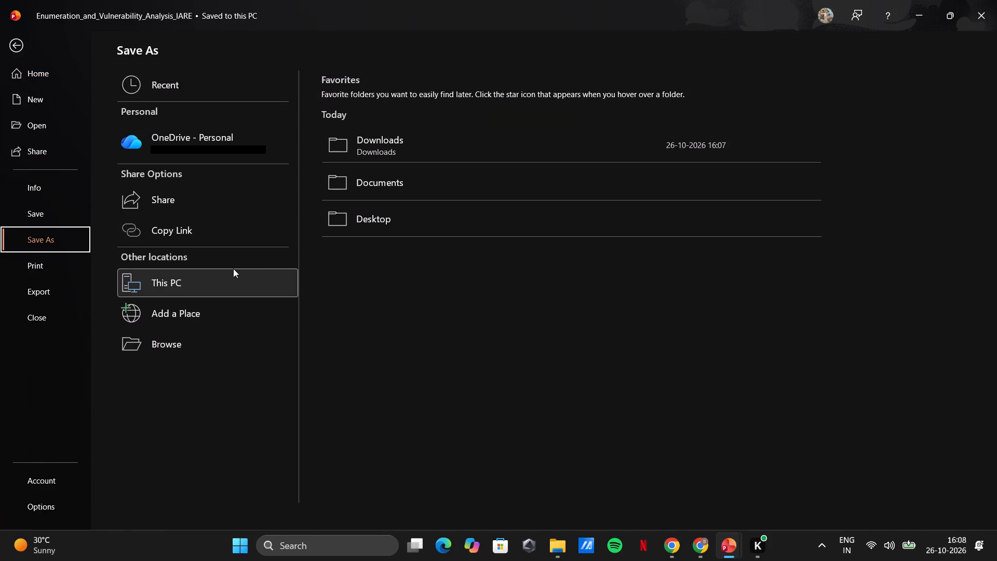
pyautogui.click(222, 282)
pyautogui.doubleClick(222, 282)
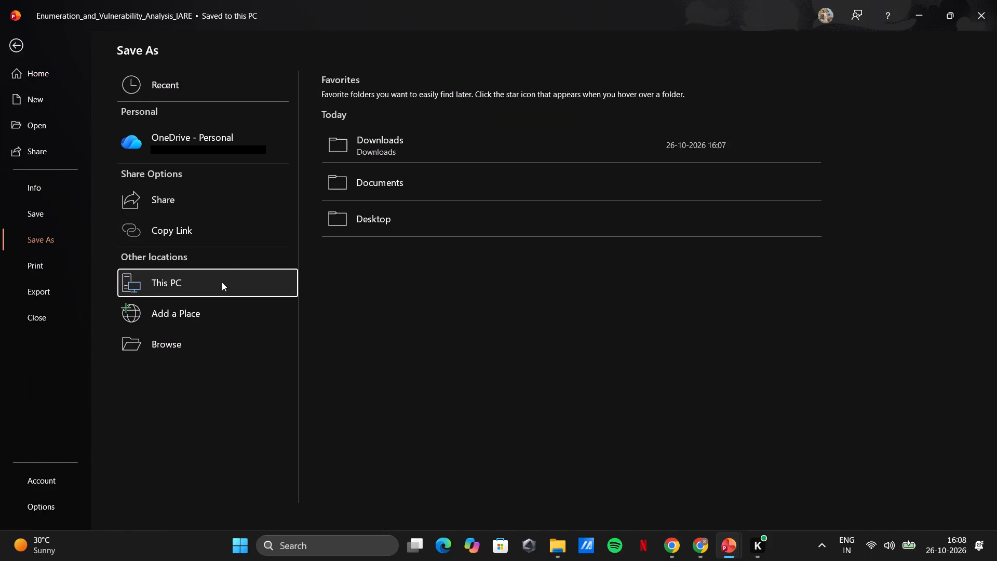
pyautogui.doubleClick(209, 105)
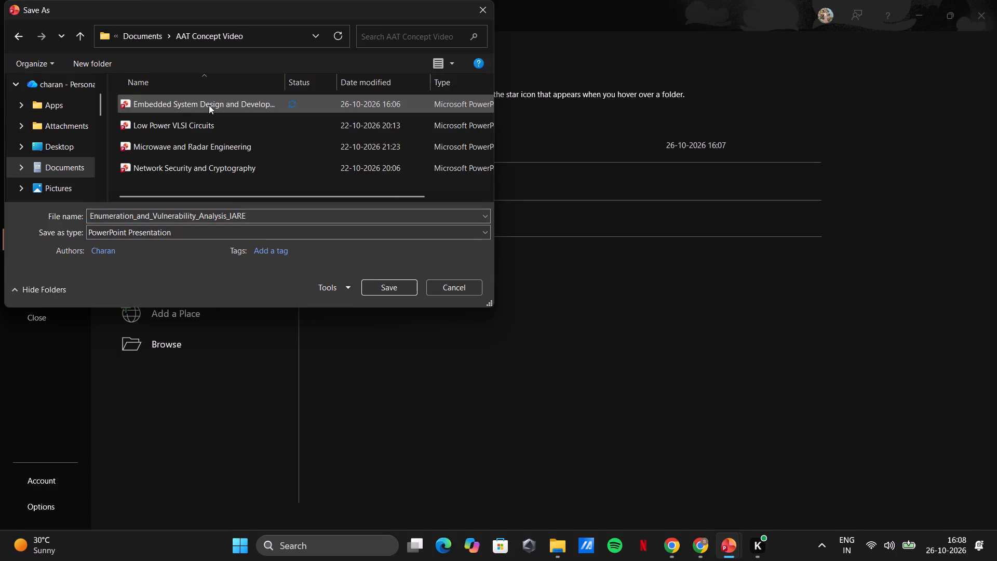
pyautogui.click(278, 223)
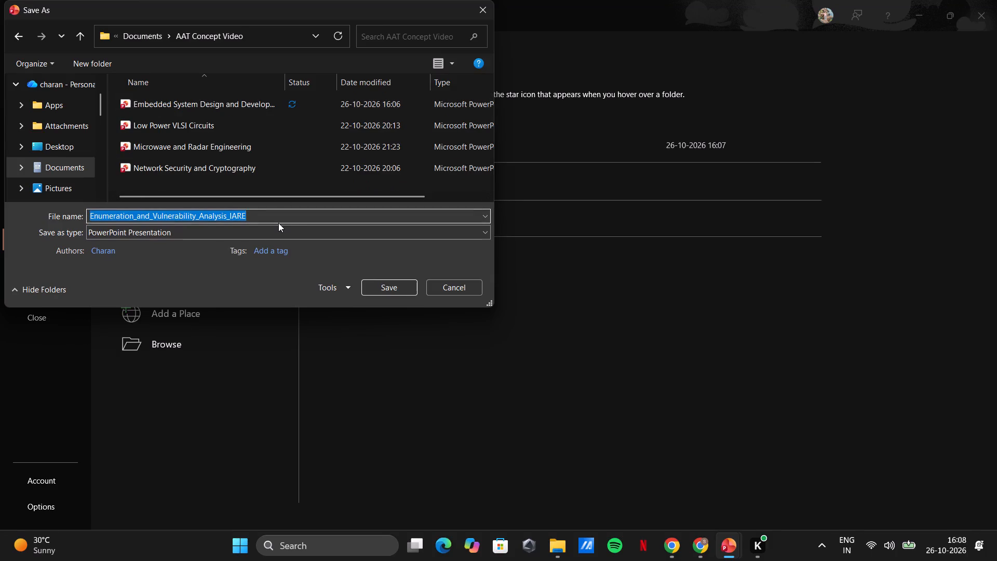
pyautogui.hotkey('ctrl', 'v')
pyautogui.click(380, 284)
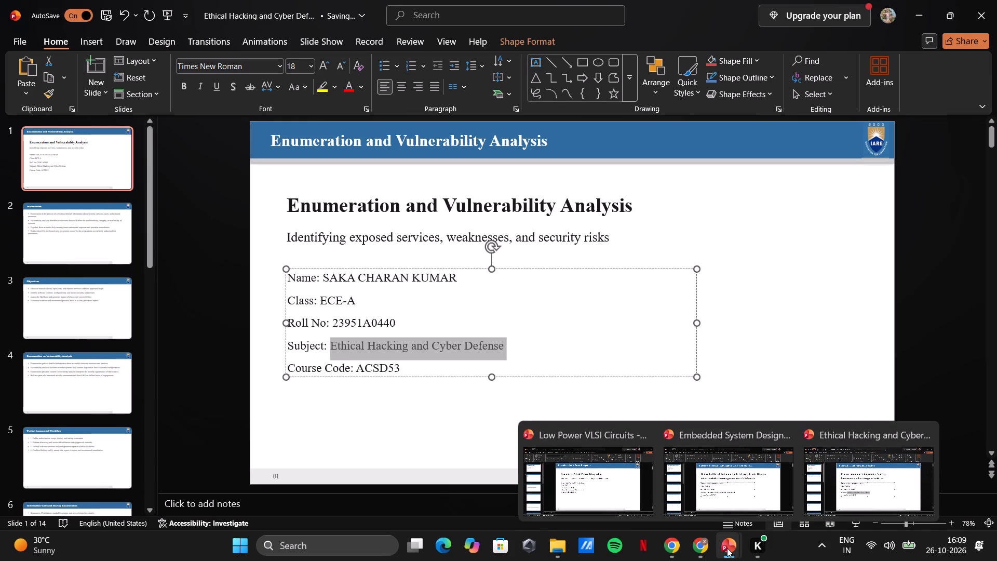
# Copy the IARE logo from the Embedded System Design and Development presentation and paste it onto slide 1 of the Ethical Hacking presentation.
pyautogui.click(714, 484)
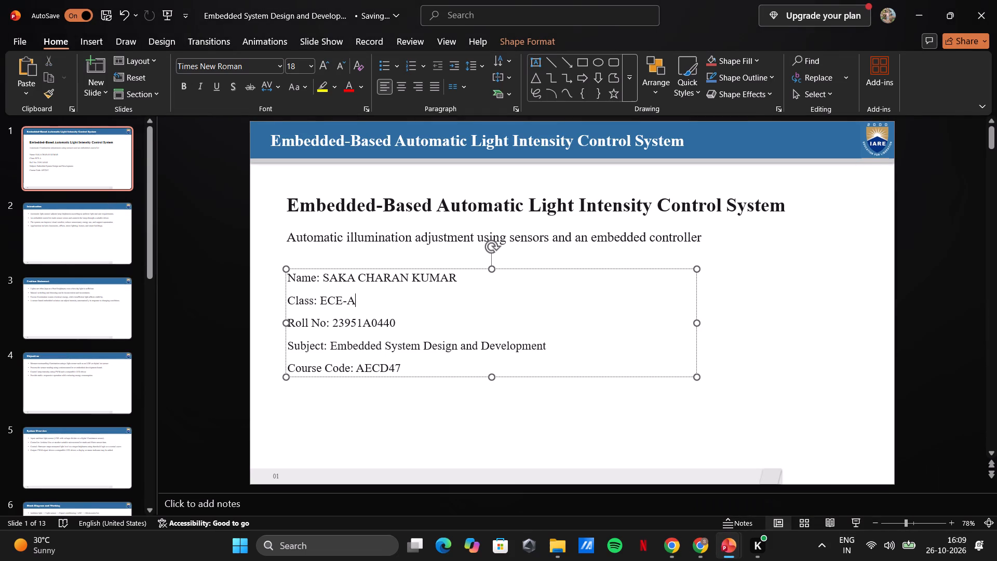
pyautogui.click(881, 136)
pyautogui.hotkey('ctrl', 'c')
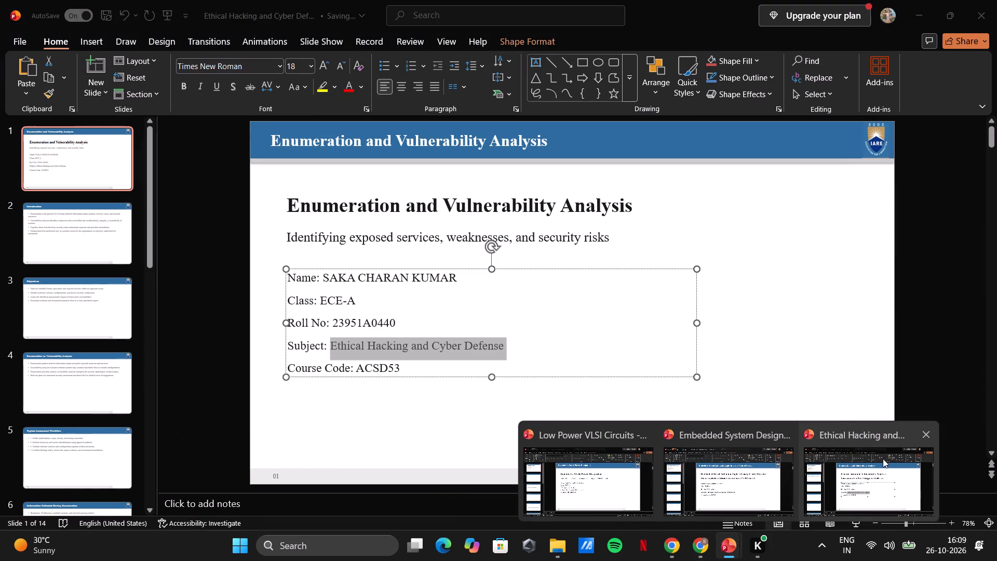
pyautogui.click(883, 459)
pyautogui.hotkey('ctrl', 'v')
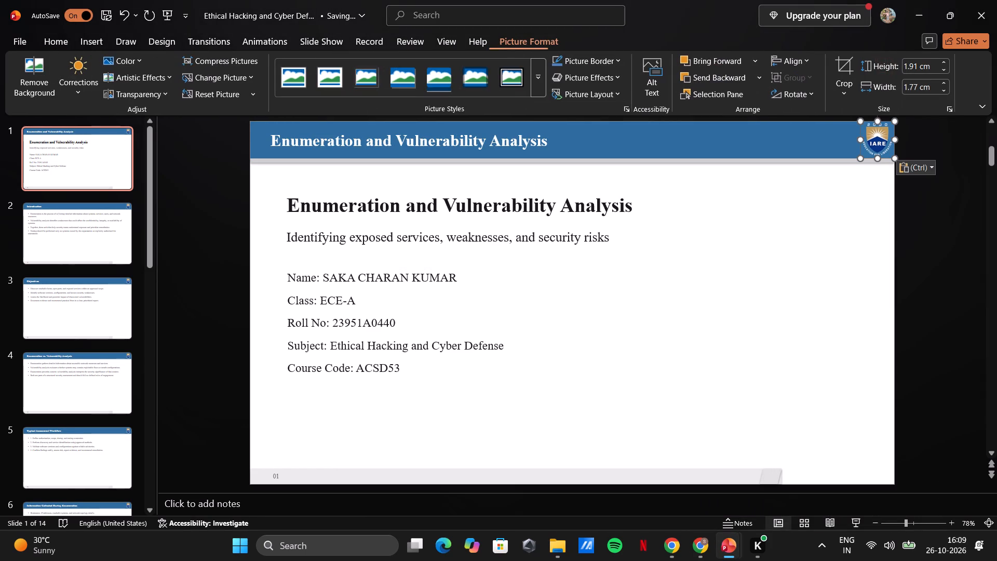
# Paste the copied IARE logo onto slides 2 through 7, Introduction to Common Tools and Their Uses.
pyautogui.click(57, 233)
pyautogui.hotkey('ctrl', 'v')
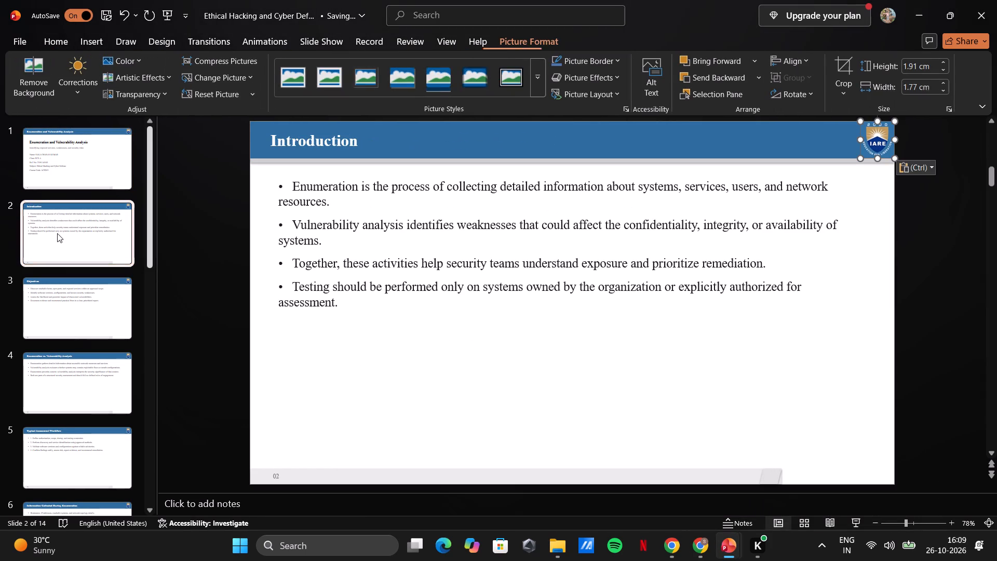
pyautogui.click(74, 315)
pyautogui.hotkey('ctrl', 'v')
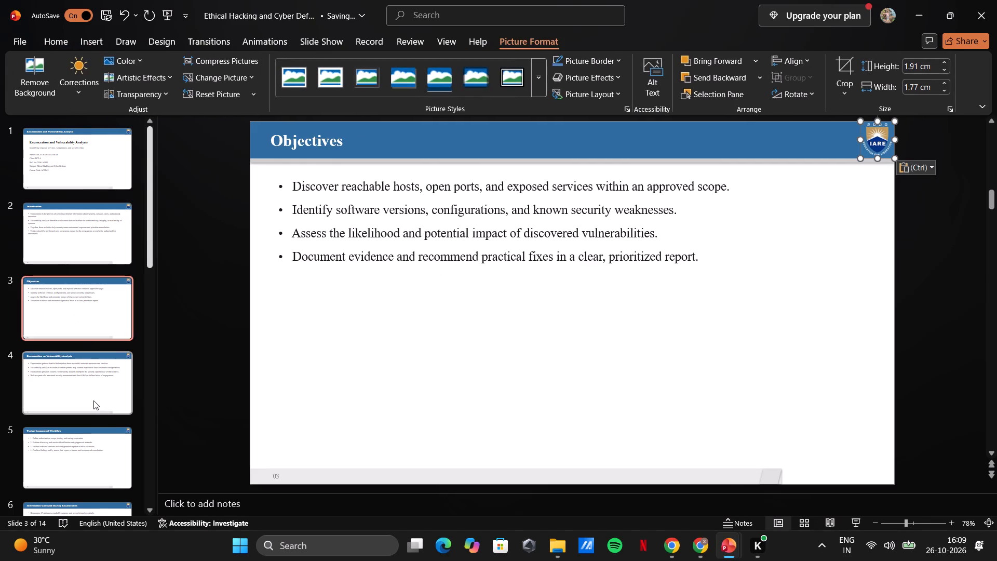
pyautogui.click(93, 401)
pyautogui.hotkey('ctrl', 'v')
pyautogui.click(97, 459)
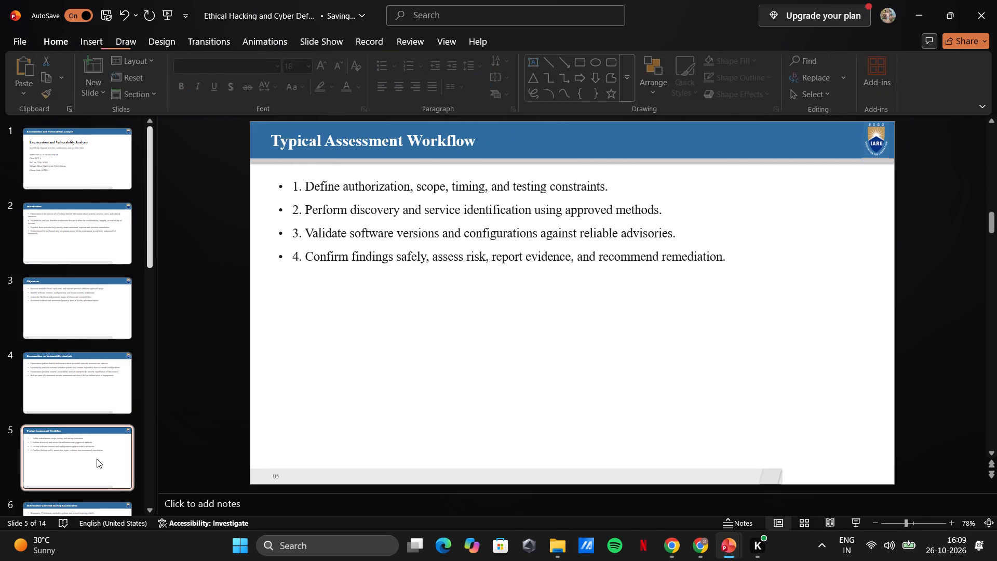
pyautogui.hotkey('ctrl', 'v')
pyautogui.scroll(-4, 97, 459)
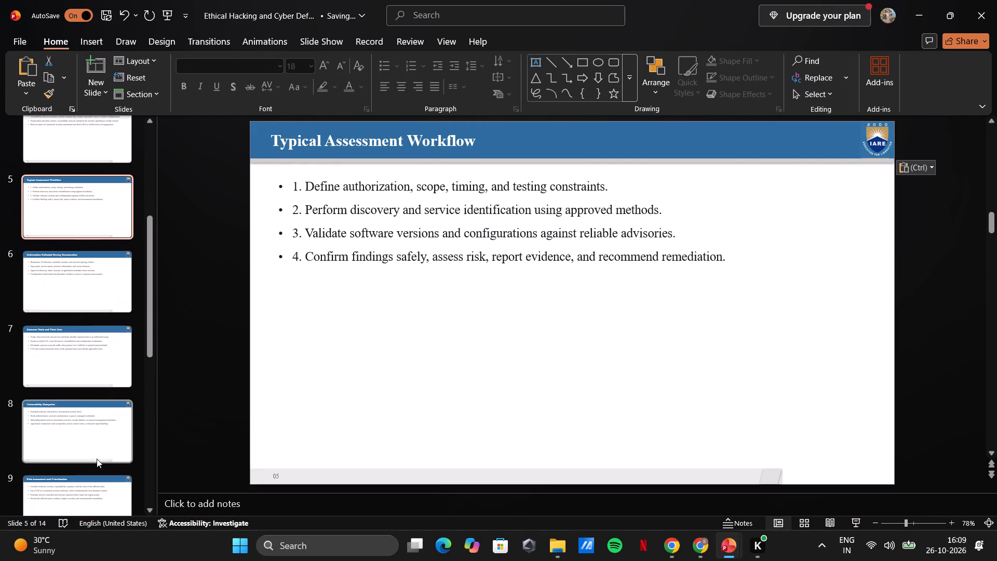
pyautogui.click(87, 297)
pyautogui.hotkey('ctrl', 'v')
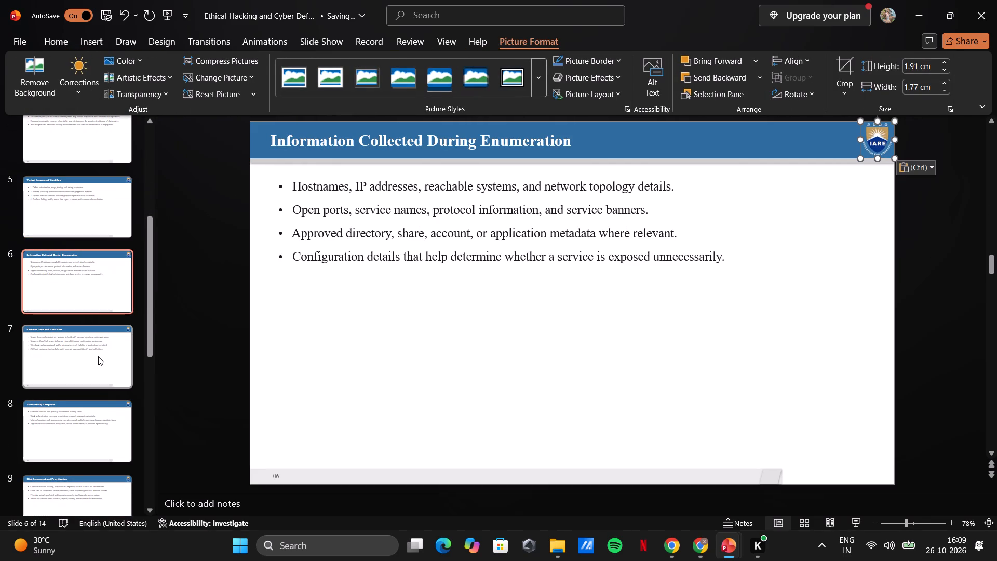
pyautogui.click(98, 356)
pyautogui.hotkey('ctrl', 'v')
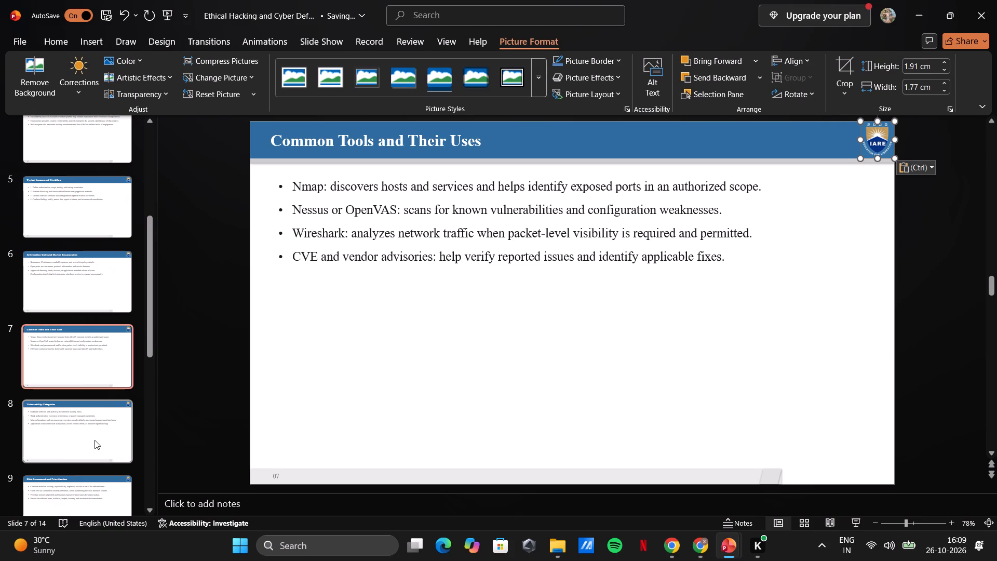
# Paste the copied IARE logo onto slides 8 through 13, Vulnerability Categories to Conclusion.
pyautogui.click(95, 440)
pyautogui.hotkey('ctrl', 'v')
pyautogui.scroll(-5, 95, 440)
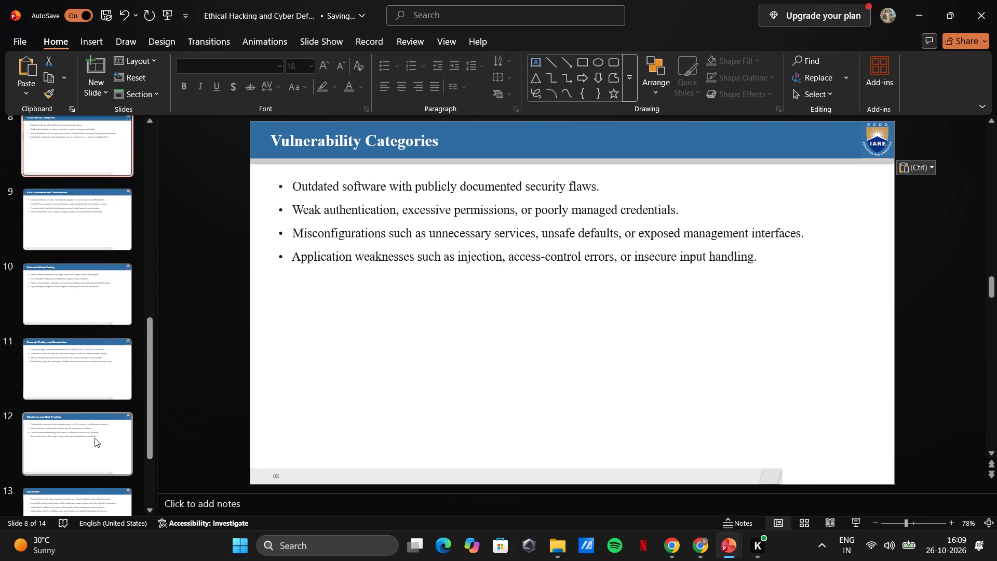
pyautogui.click(88, 248)
pyautogui.hotkey('ctrl', 'v')
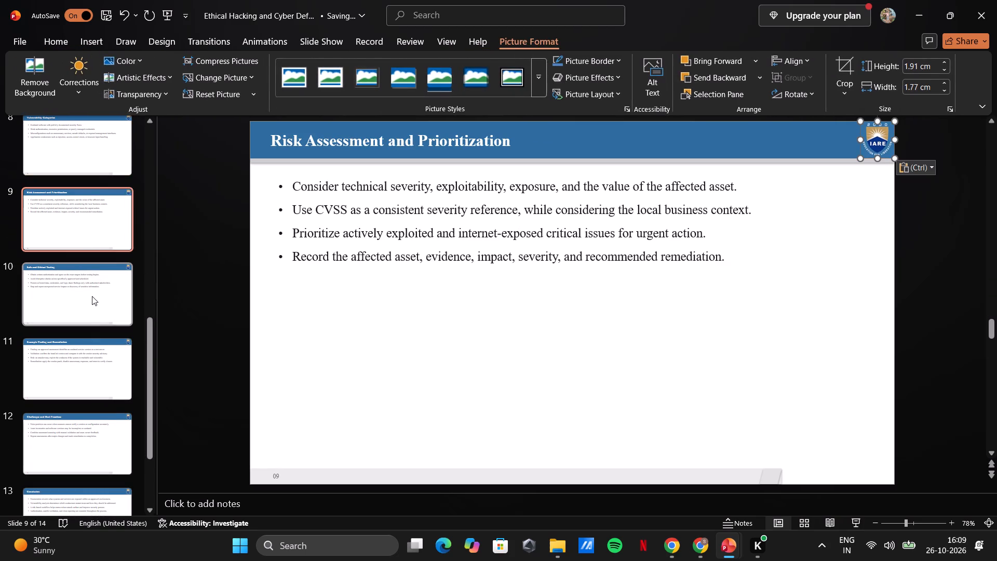
pyautogui.click(92, 297)
pyautogui.hotkey('ctrl', 'v')
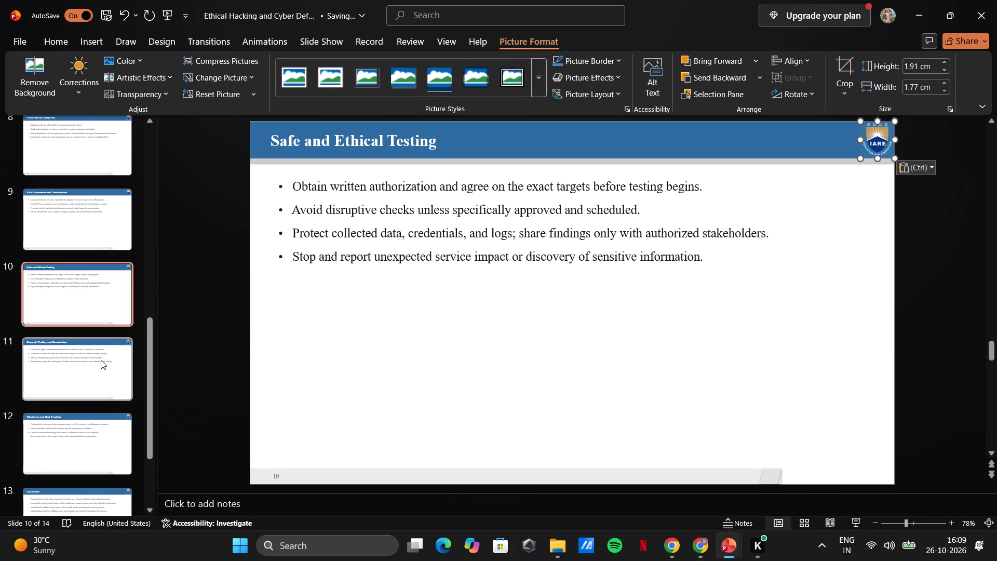
pyautogui.click(101, 360)
pyautogui.hotkey('ctrl', 'v')
pyautogui.scroll(-3, 101, 360)
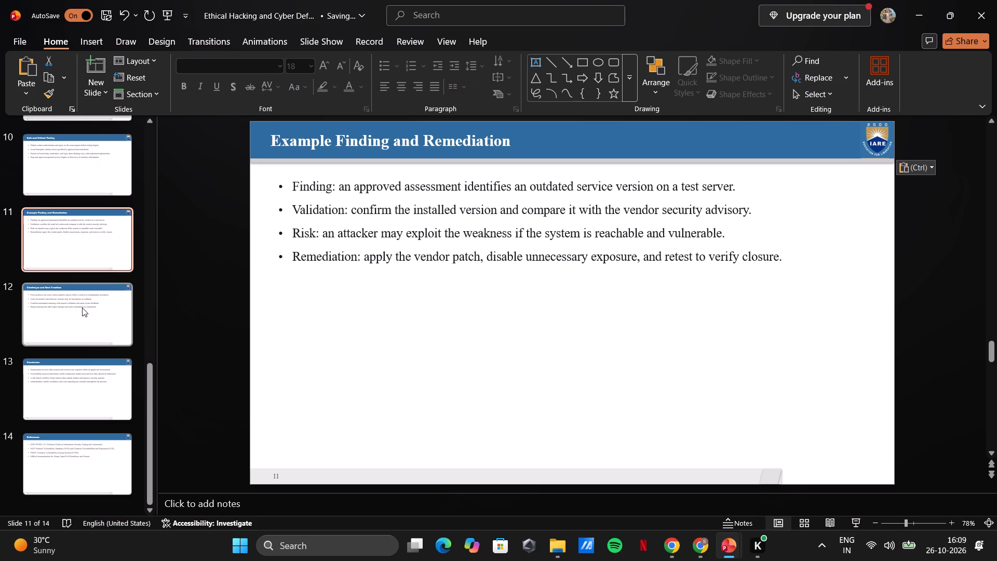
pyautogui.click(82, 308)
pyautogui.hotkey('ctrl', 'v')
pyautogui.click(85, 390)
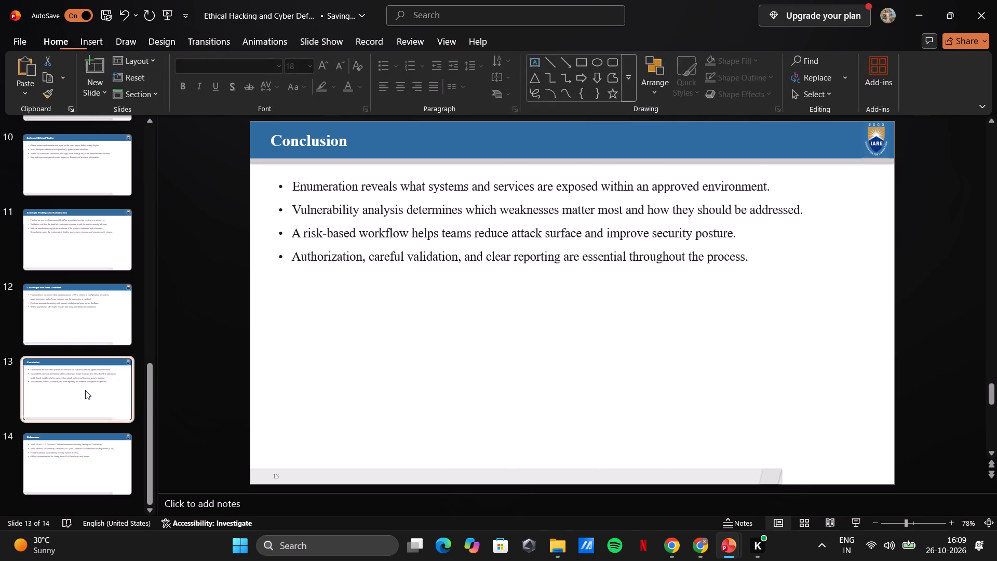
pyautogui.hotkey('ctrl', 'v')
# Delete the References slide at the end of the presentation.
pyautogui.scroll(-2, 85, 390)
pyautogui.click(86, 452)
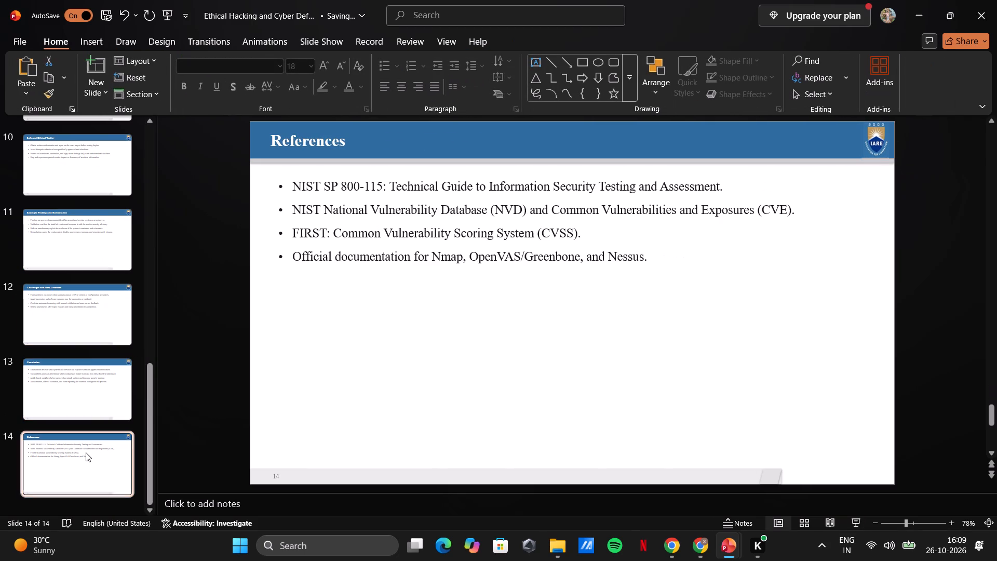
pyautogui.press('Delete')
# Check the pasted logo on slides 1 to 3, finishing on the title slide.
pyautogui.scroll(13, 86, 452)
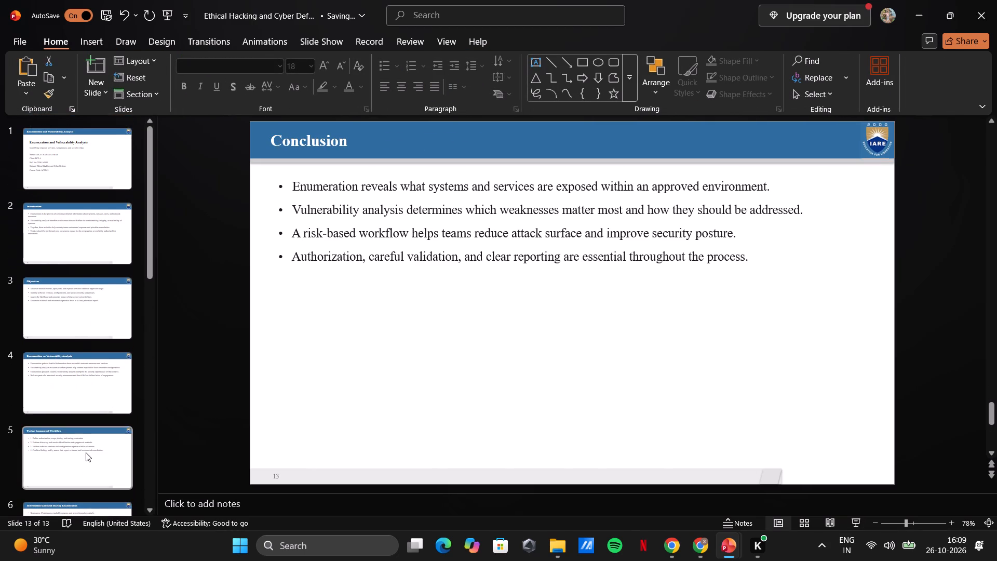
pyautogui.click(113, 180)
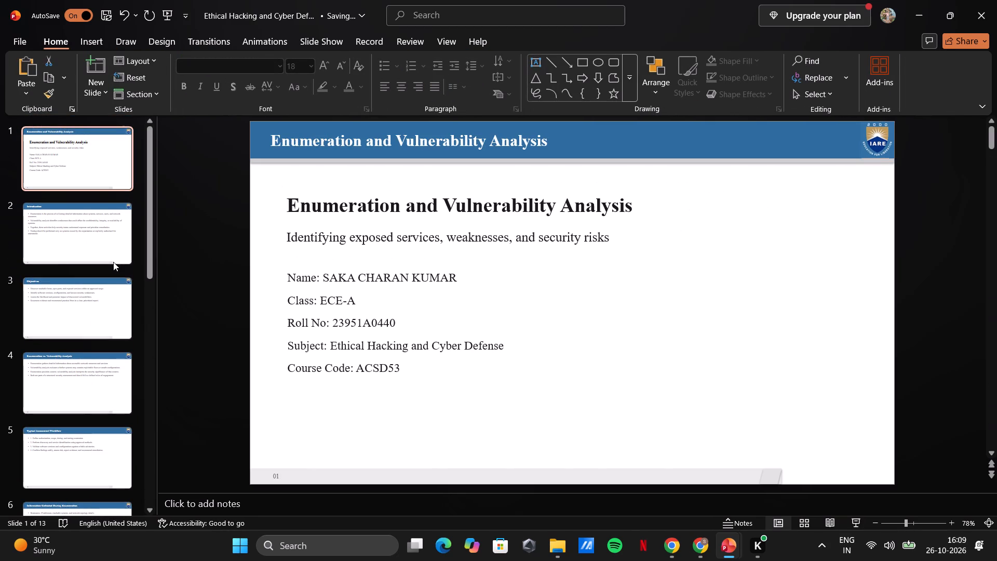
pyautogui.click(107, 242)
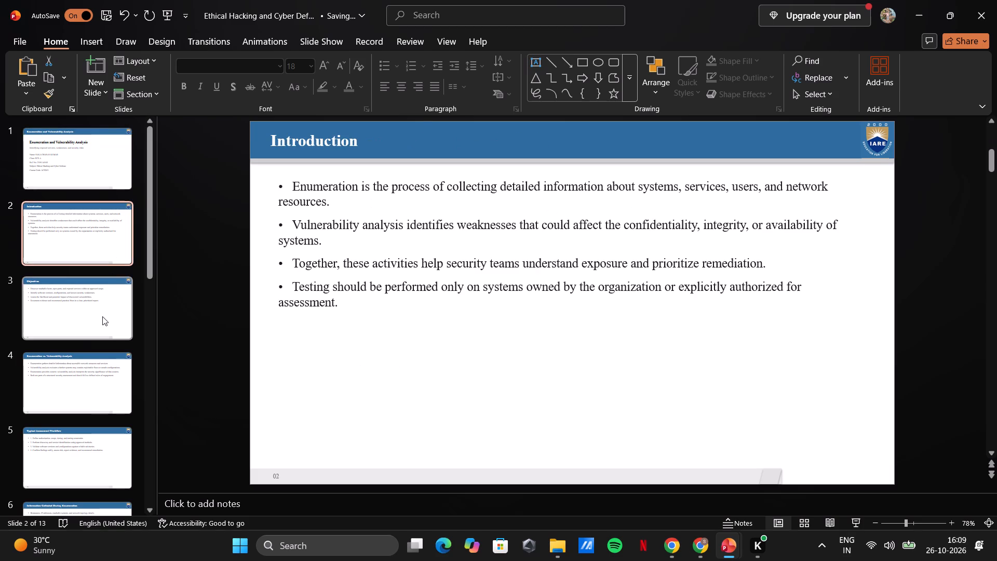
pyautogui.click(102, 316)
pyautogui.scroll(2, 102, 316)
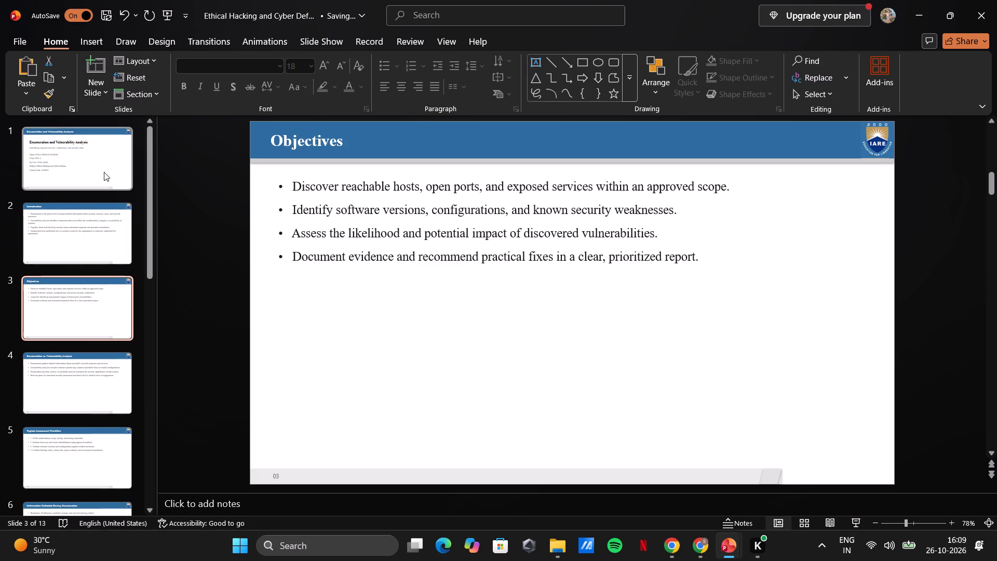
pyautogui.click(103, 169)
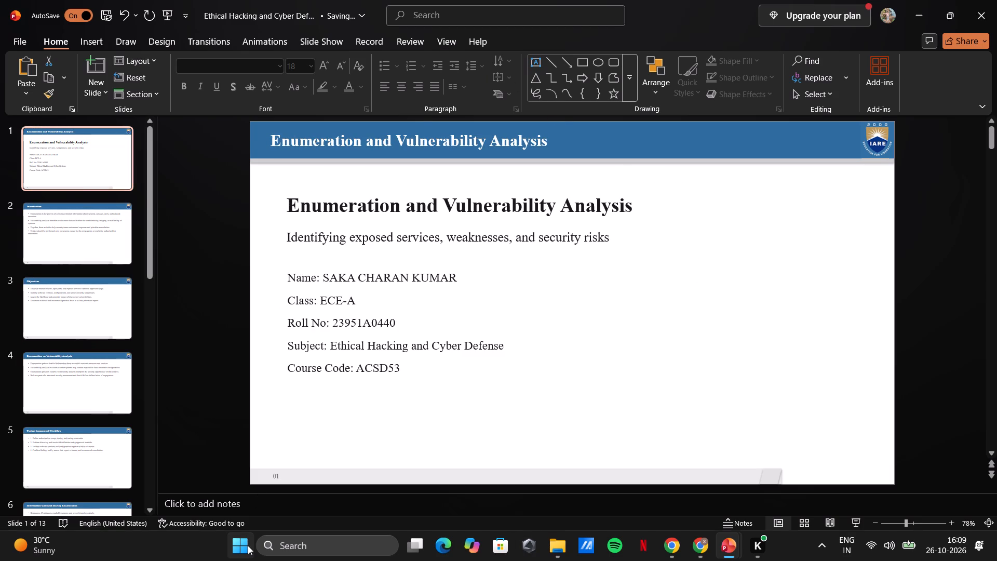
# Search Windows for Onedrive and launch it, closing its folder window to return to the presentation.
pyautogui.click(247, 546)
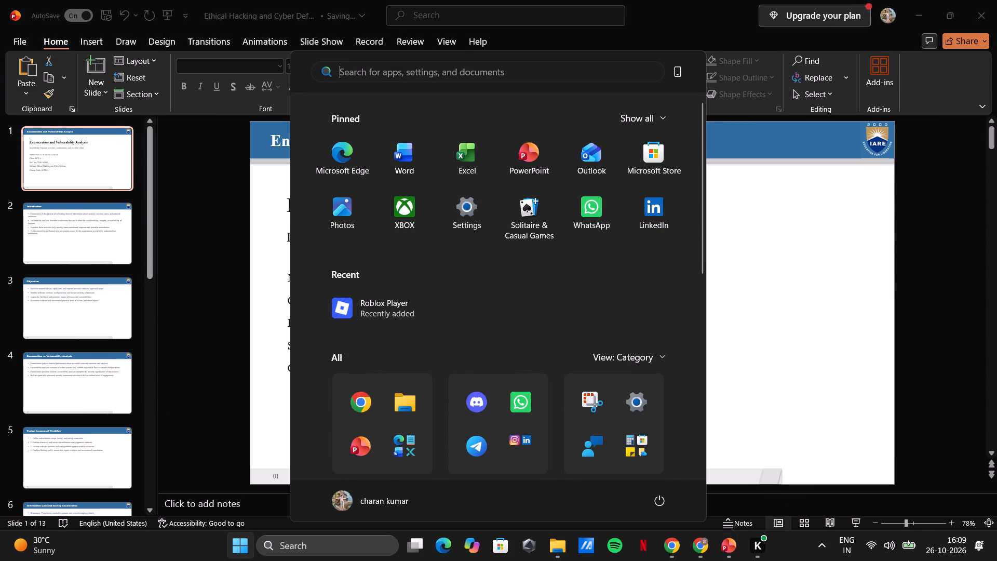
pyautogui.click(479, 65)
pyautogui.write('Onedrive')
pyautogui.press('Return')
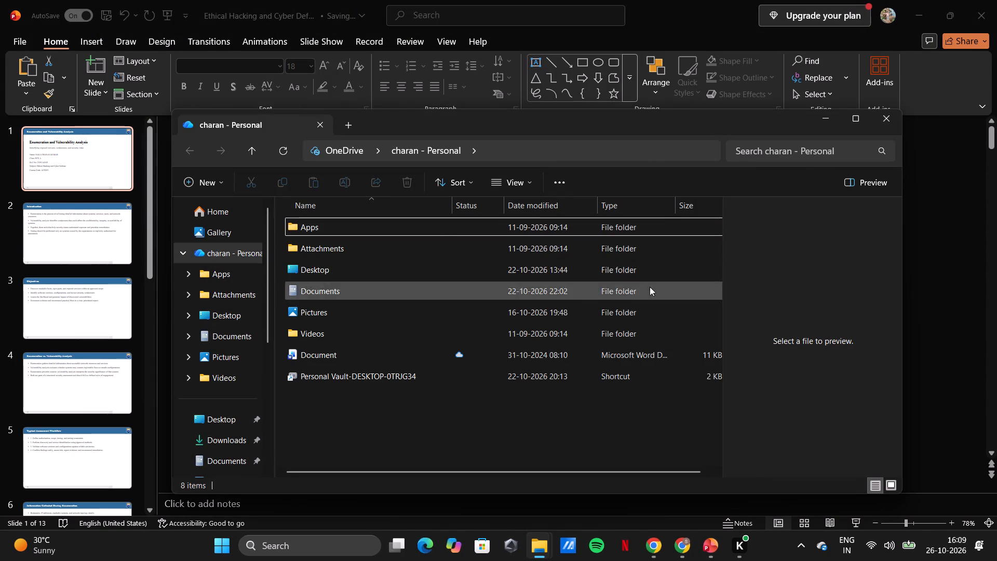
pyautogui.click(884, 125)
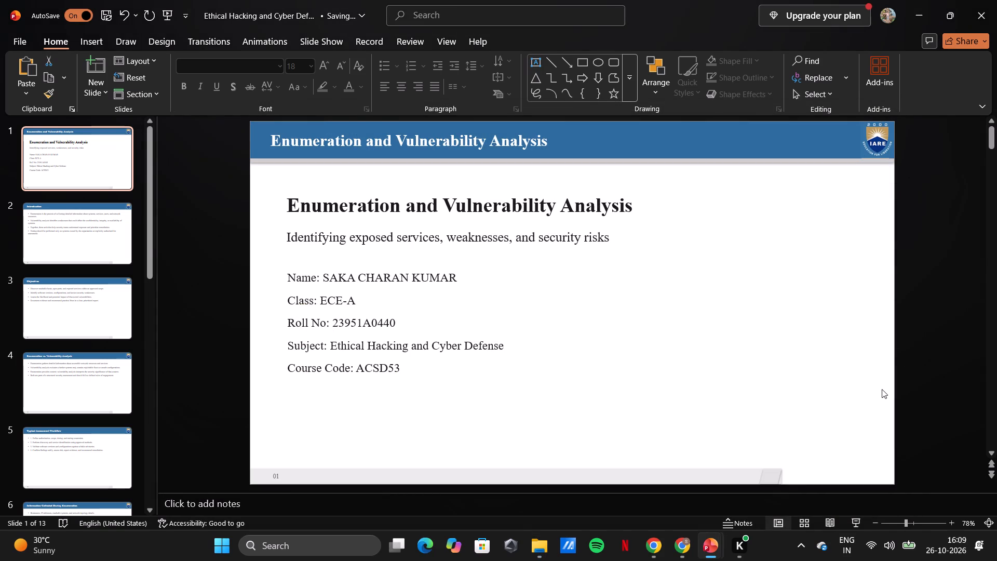
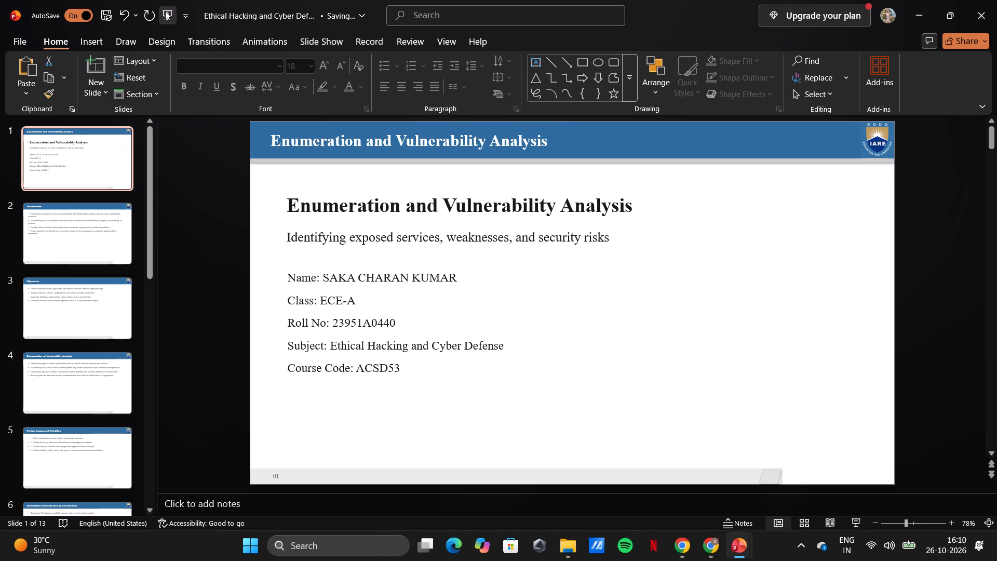
# Open the slide show recording view on the title slide, ready to record the presentation.
pyautogui.click(372, 41)
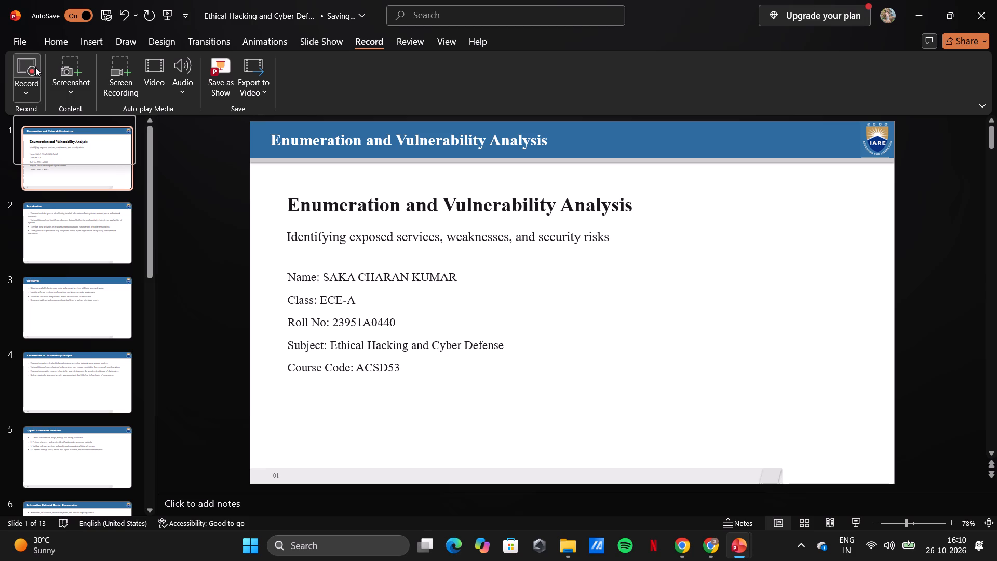
pyautogui.click(35, 67)
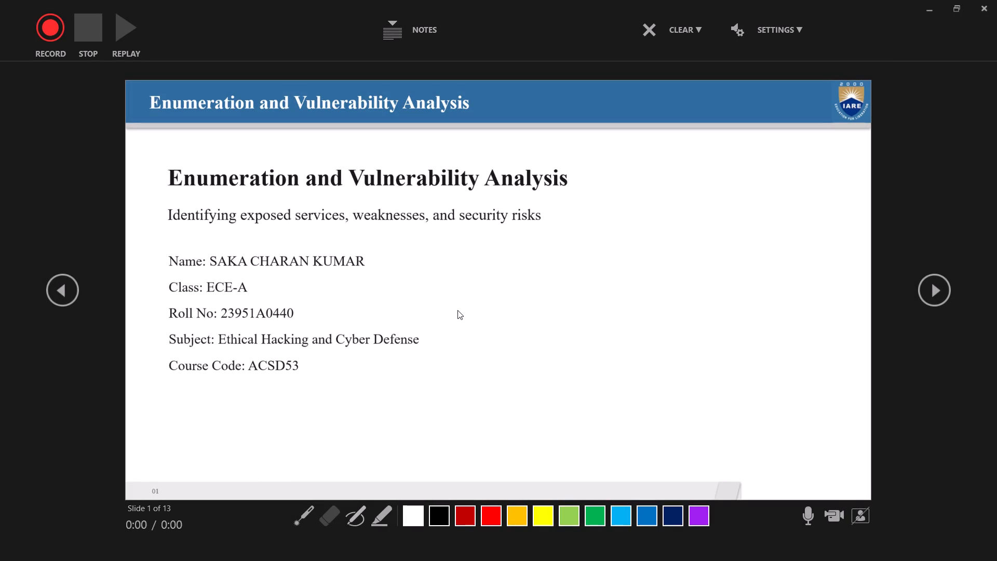
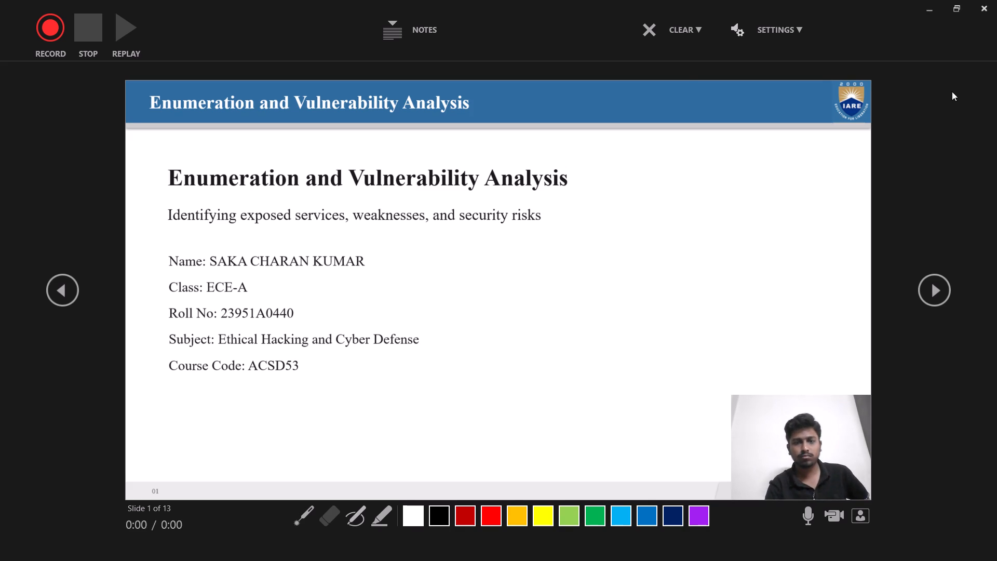
# Close the slide show recording view without recording and return to editing the presentation.
pyautogui.click(987, 5)
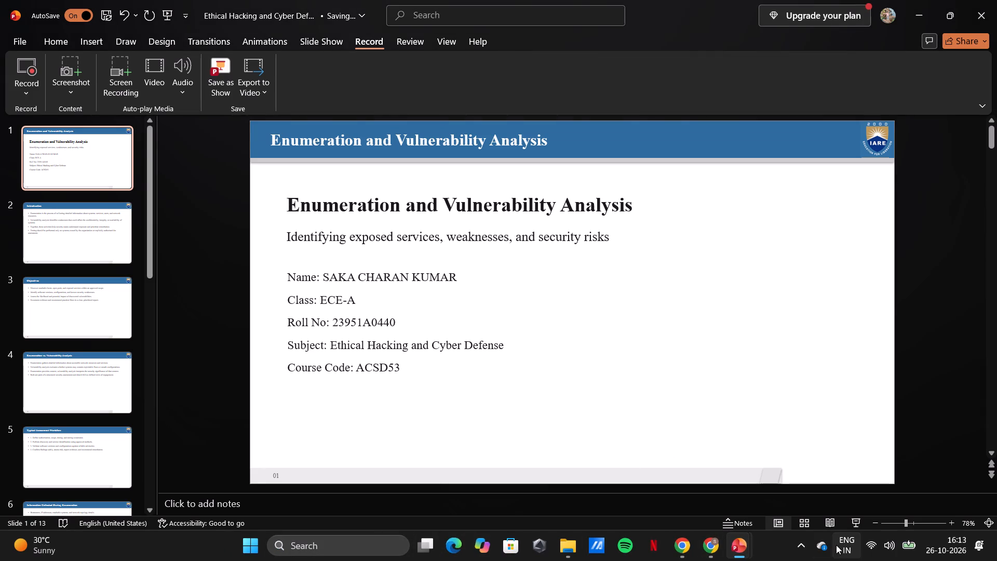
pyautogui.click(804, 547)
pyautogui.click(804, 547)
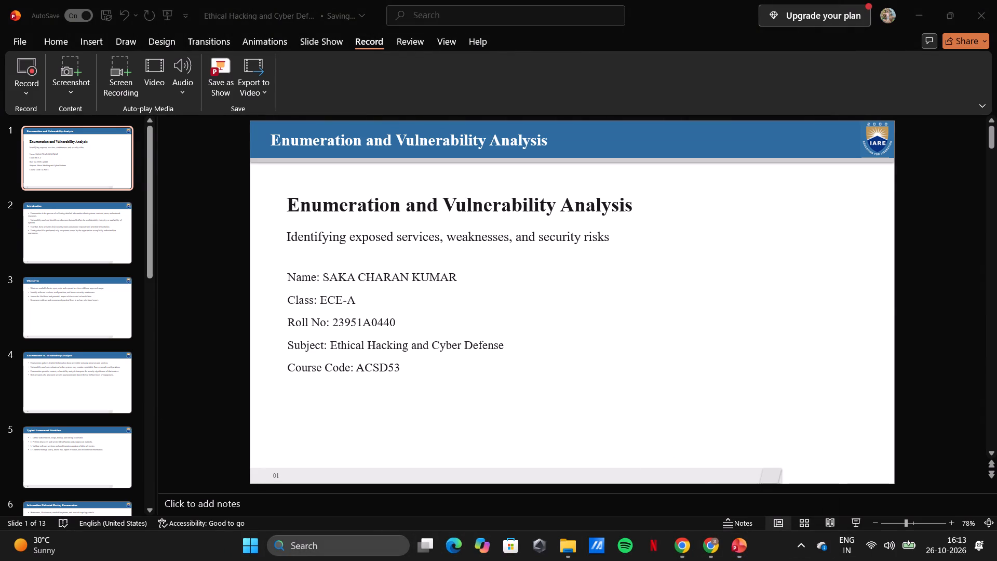
# Search the computer for "camera" and open the Camera app.
pyautogui.click(247, 546)
pyautogui.write('camera')
pyautogui.press('Return')
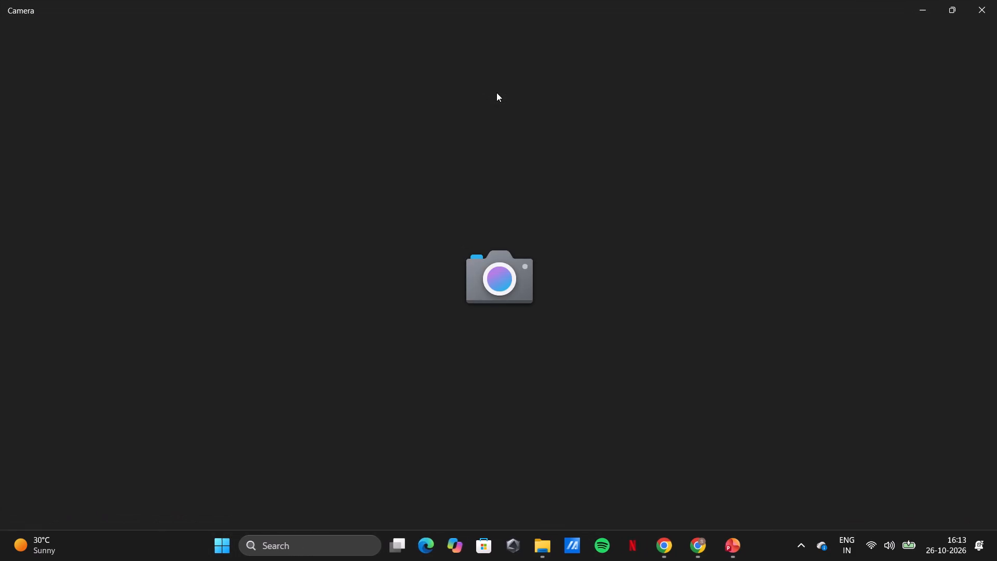
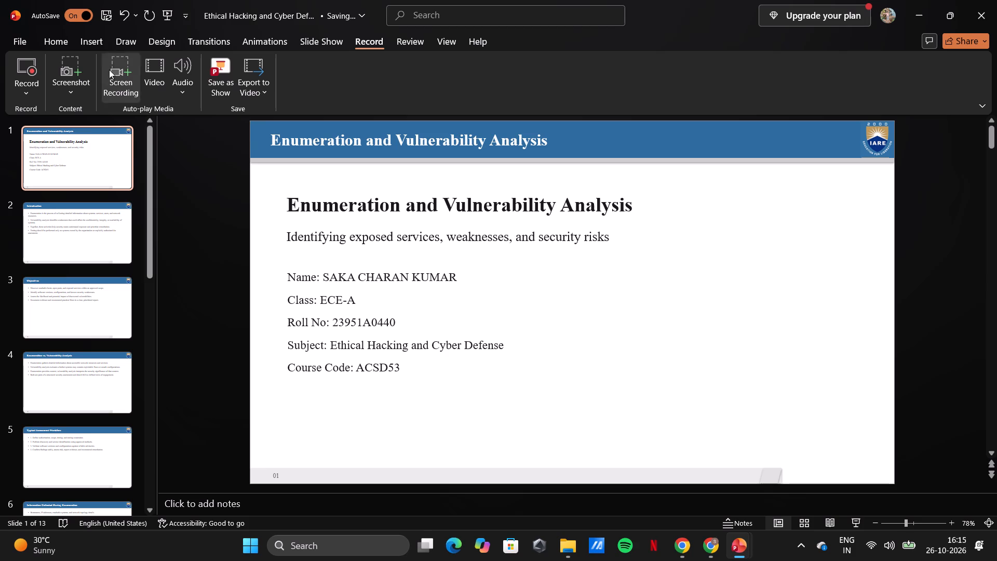
# Open the slide show recording view starting from the title slide of the presentation.
pyautogui.click(34, 68)
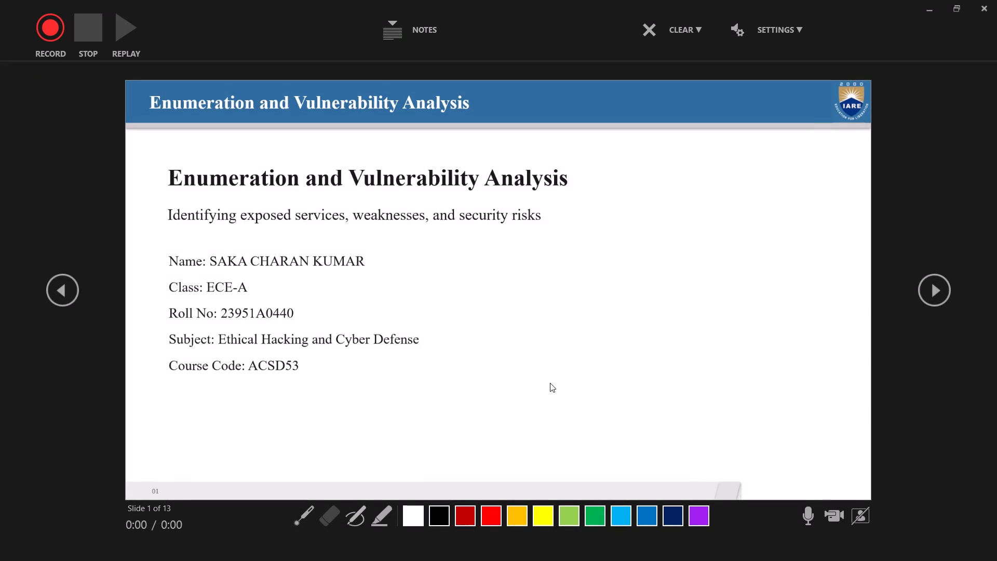
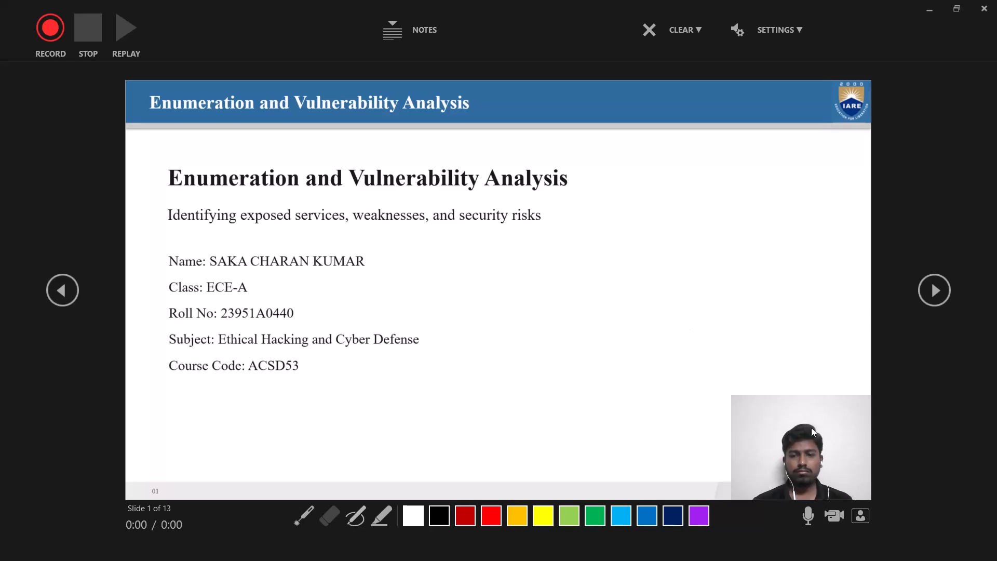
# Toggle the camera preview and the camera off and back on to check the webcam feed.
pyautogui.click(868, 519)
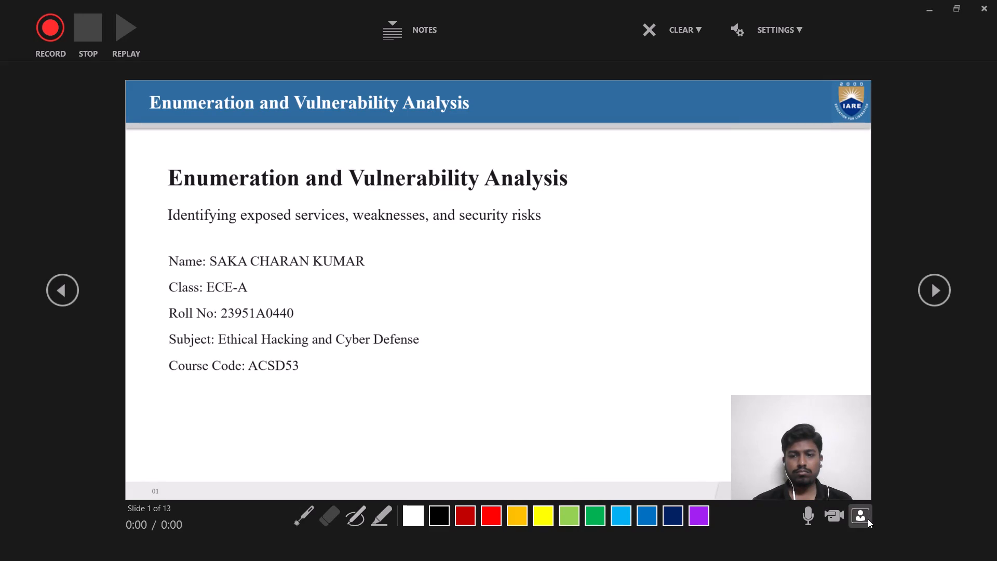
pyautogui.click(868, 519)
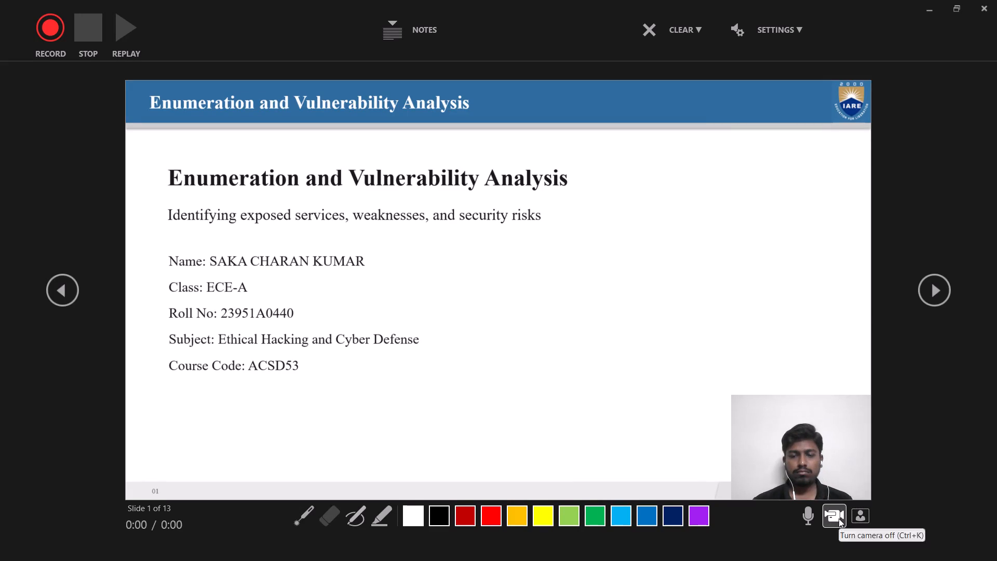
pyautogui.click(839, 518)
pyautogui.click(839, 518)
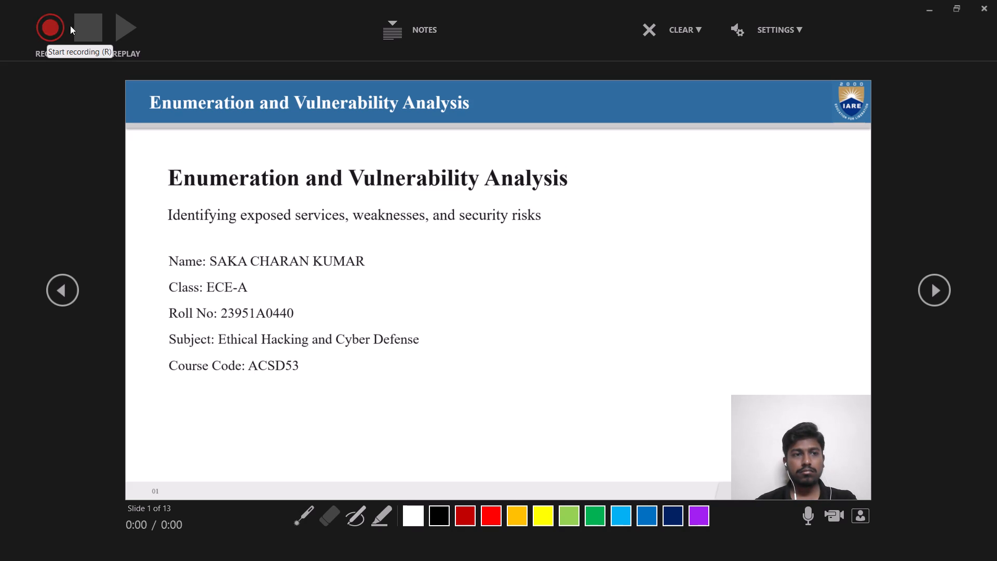
# Start recording the slide show with the camera on from the title slide and advance to the Introduction slide.
pyautogui.click(49, 37)
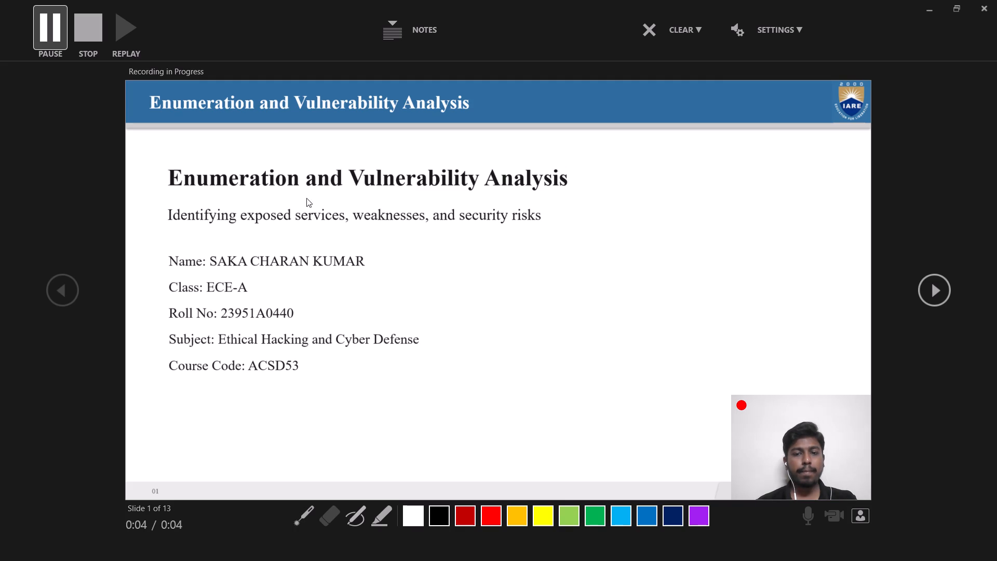
pyautogui.press('Right')
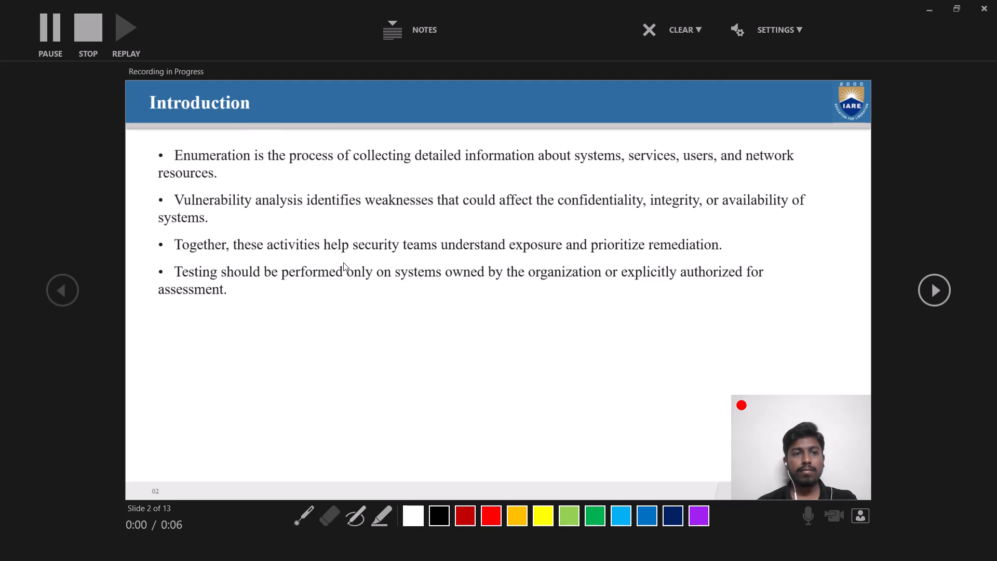
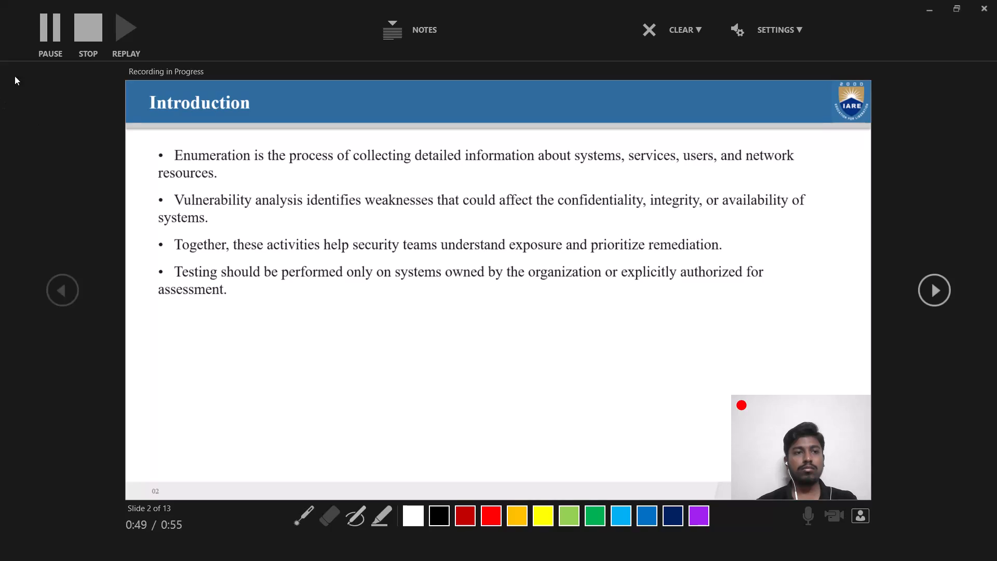
# Stop the recording on the Introduction slide and clear the recordings on all slides.
pyautogui.click(98, 31)
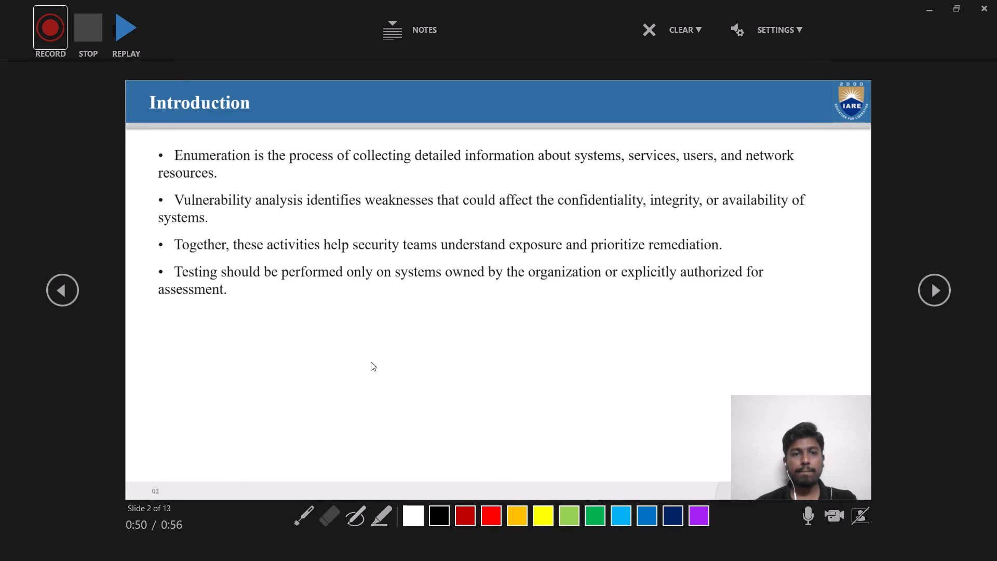
pyautogui.click(676, 29)
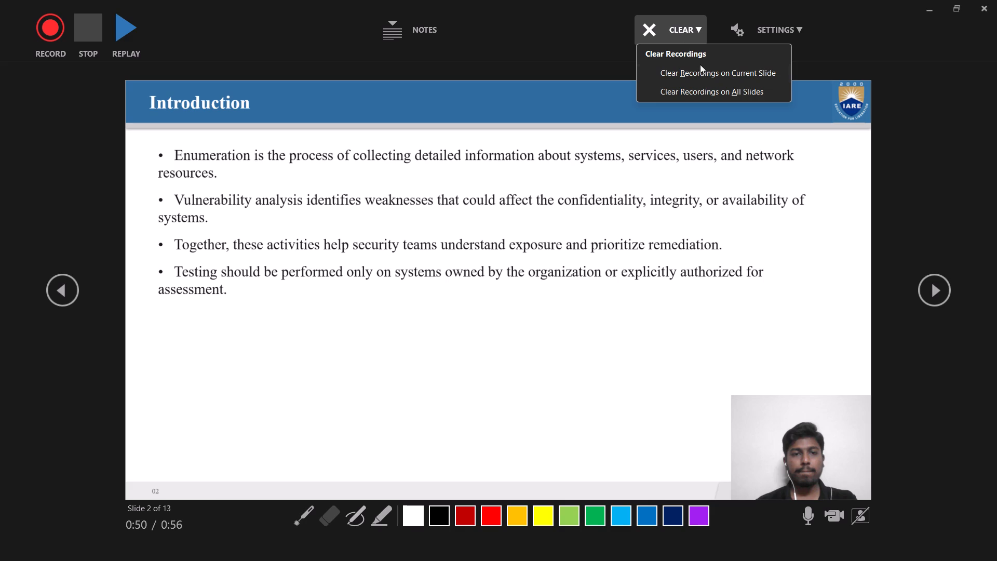
pyautogui.click(705, 86)
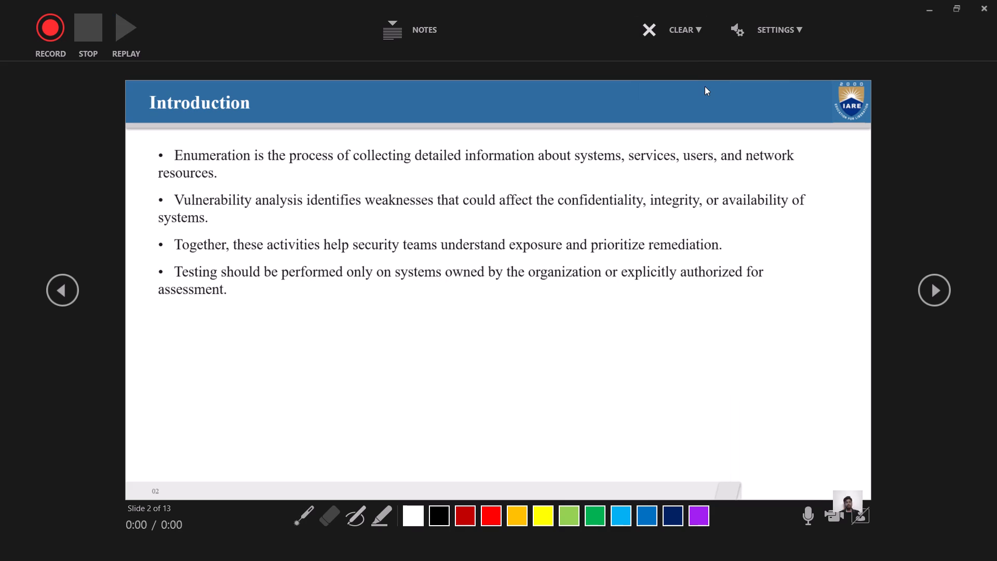
pyautogui.click(676, 31)
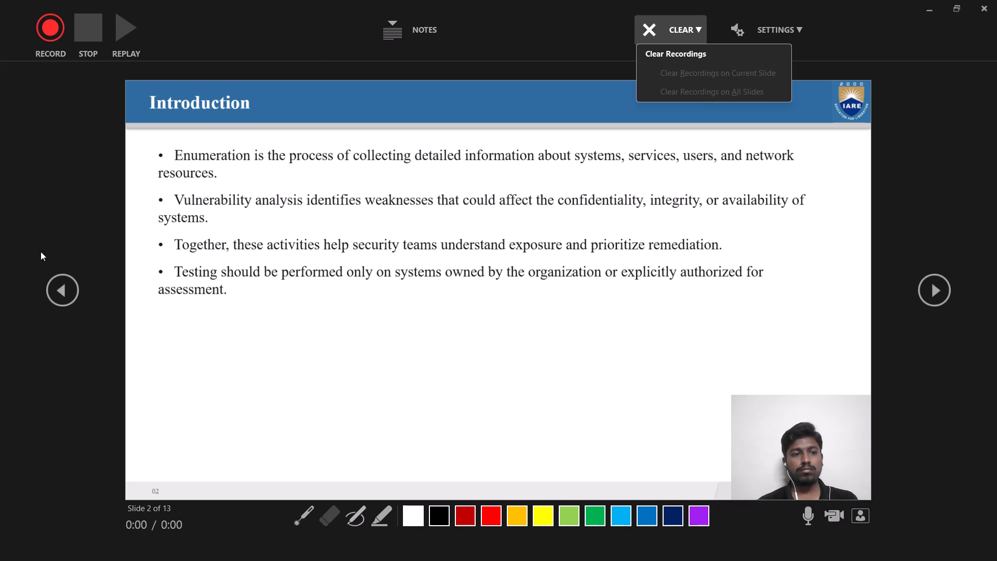
# Return to the title slide, restart the slide show recording with the camera on, and advance to the Introduction slide.
pyautogui.click(56, 287)
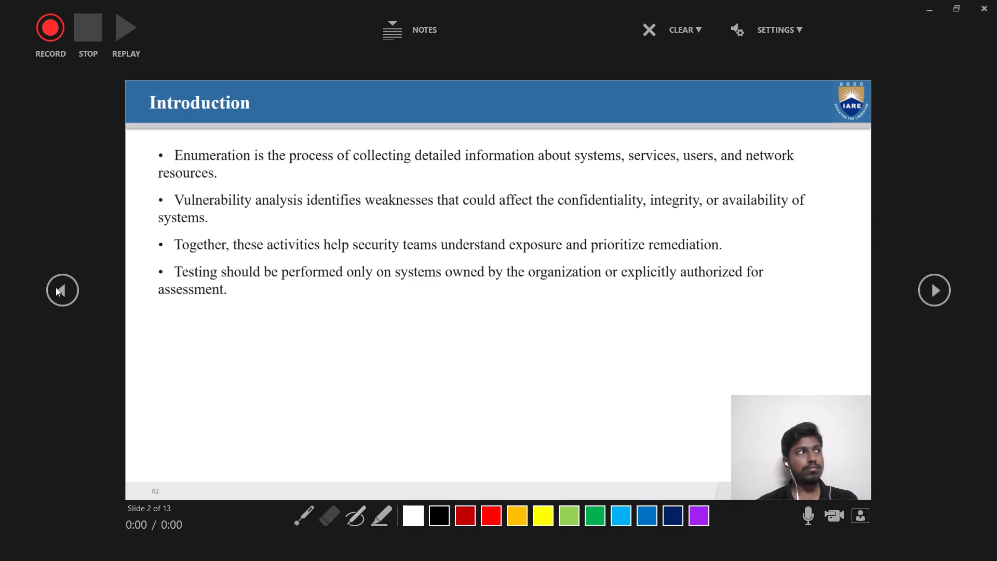
pyautogui.click(67, 295)
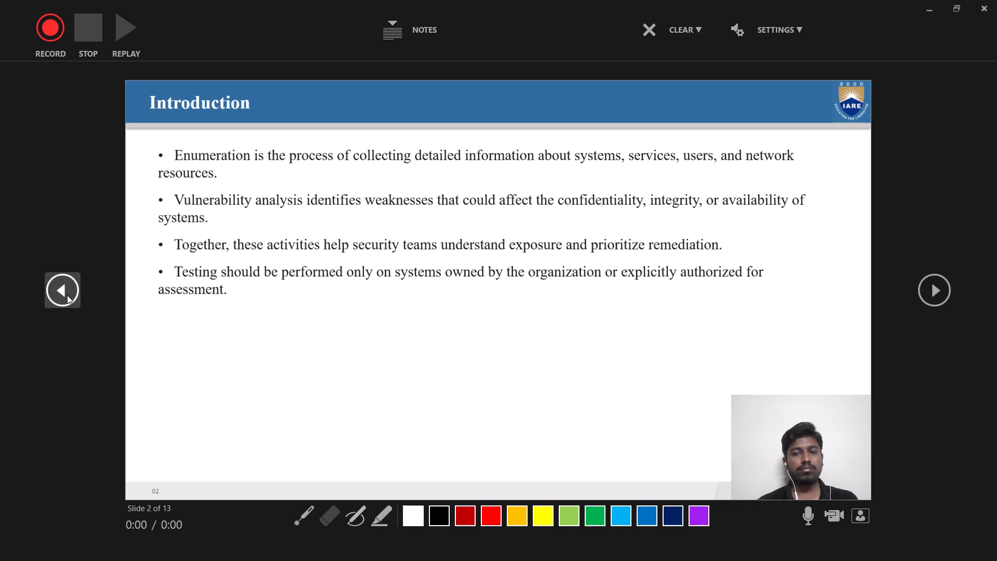
pyautogui.click(67, 295)
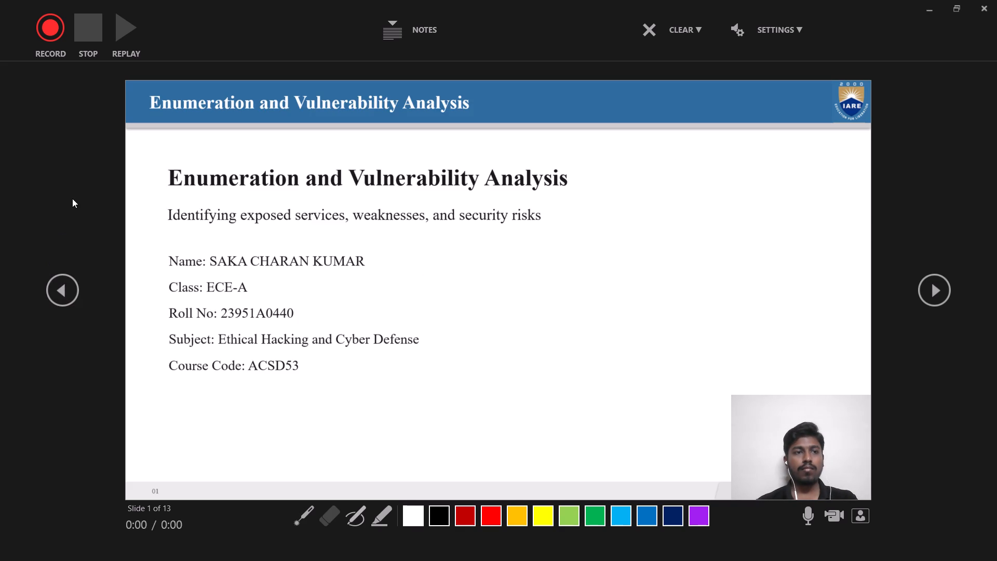
pyautogui.click(50, 38)
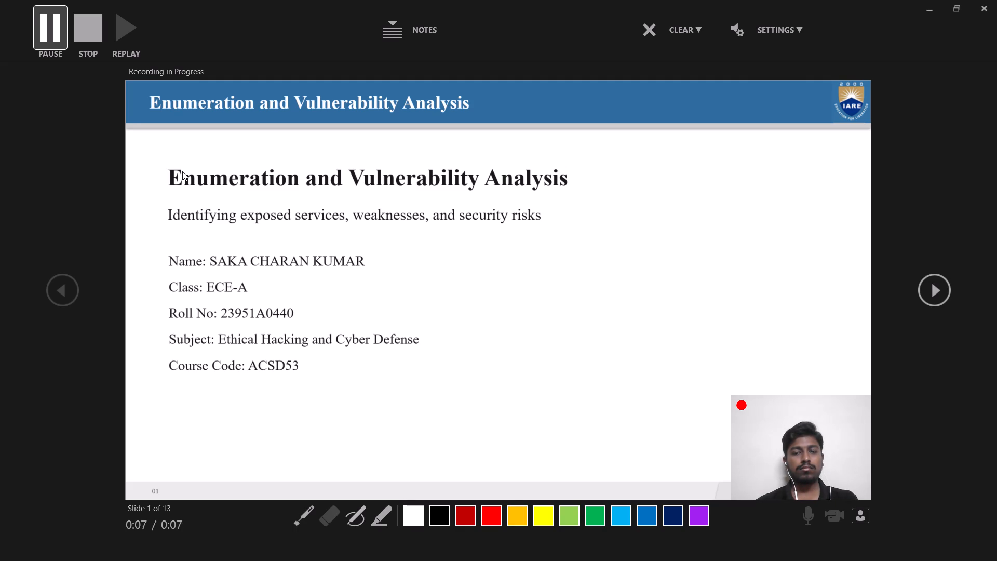
pyautogui.press('Right')
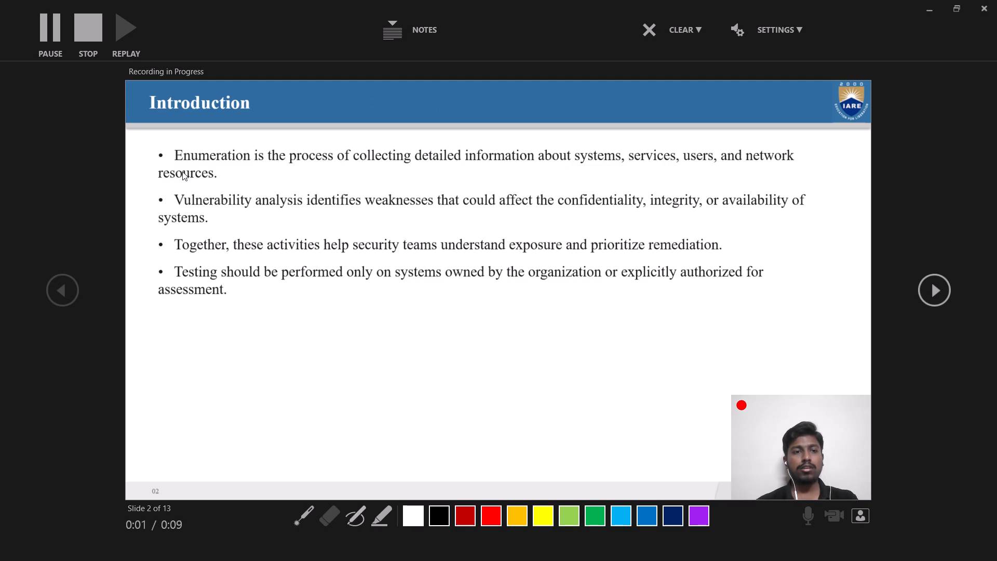
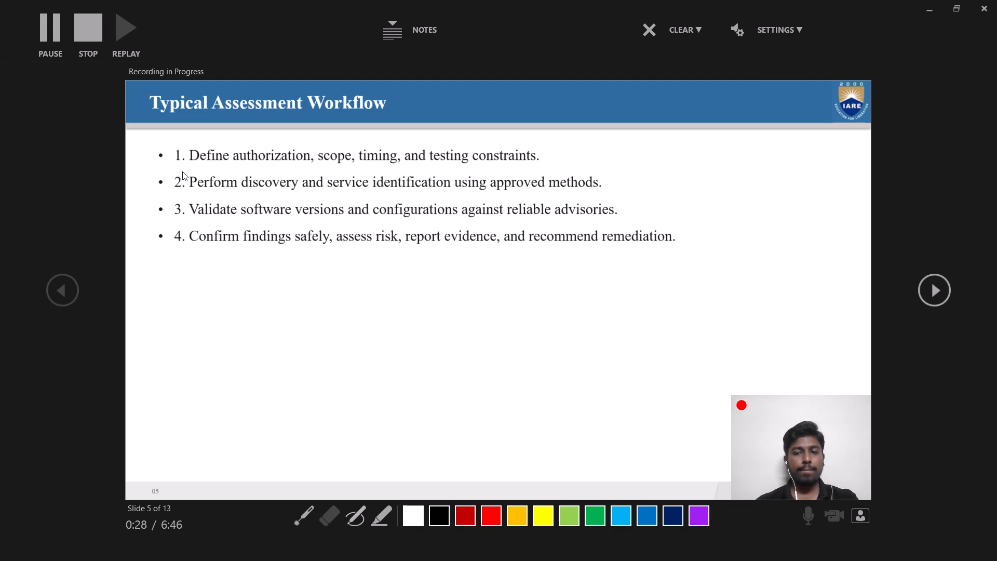
# Advance the ongoing recording from the Typical Assessment Workflow slide to the Information Collected During Enumeration slide.
pyautogui.press('Right')
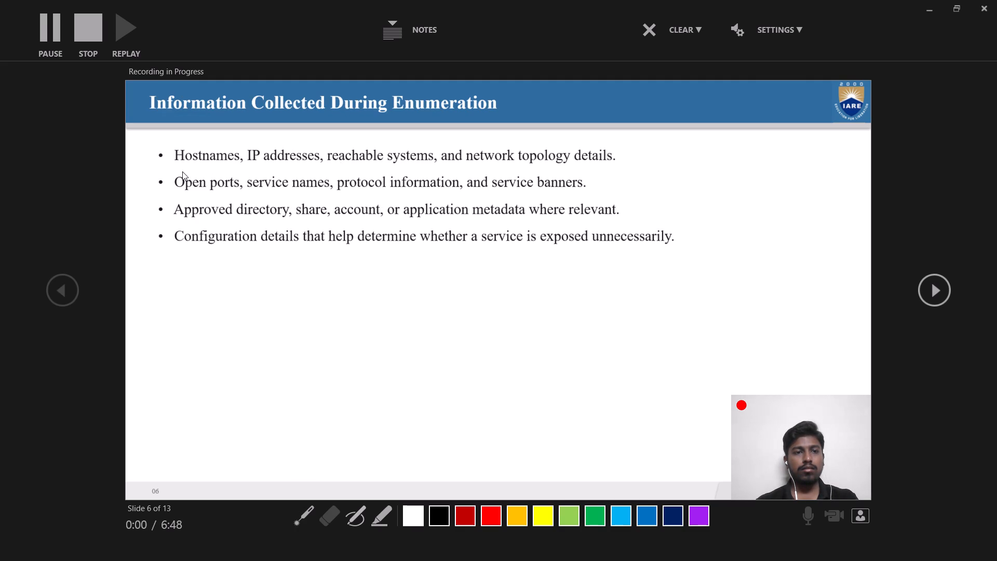
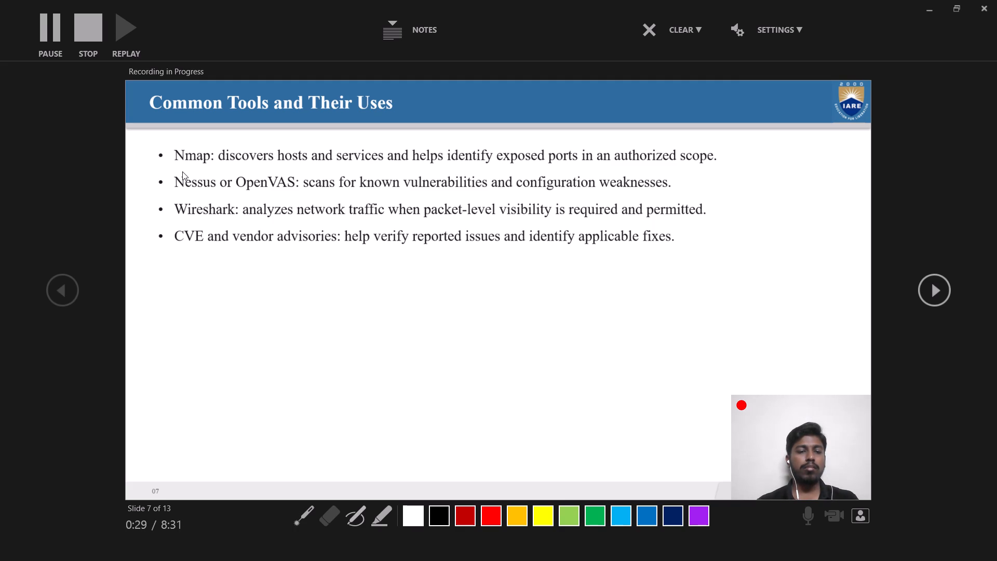
# Advance the ongoing recording from the Common Tools and Their Uses slide through each slide to the Conclusion slide.
pyautogui.press('Right')
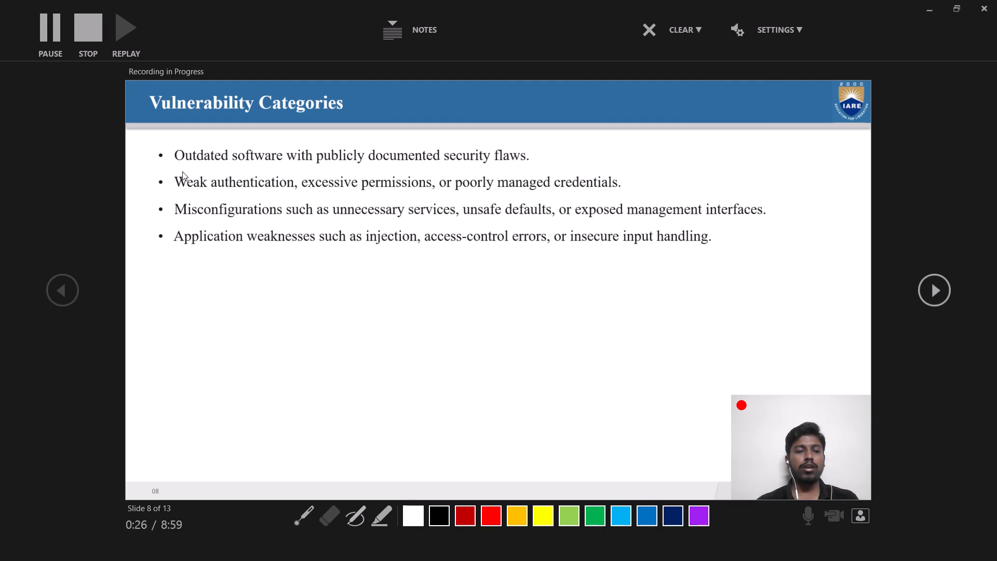
pyautogui.press('Down')
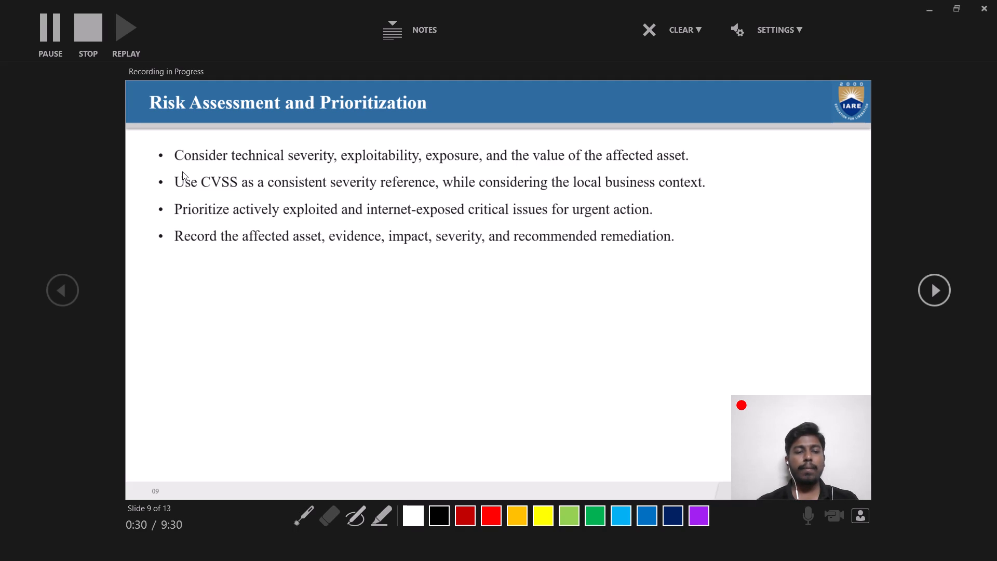
pyautogui.press('Down')
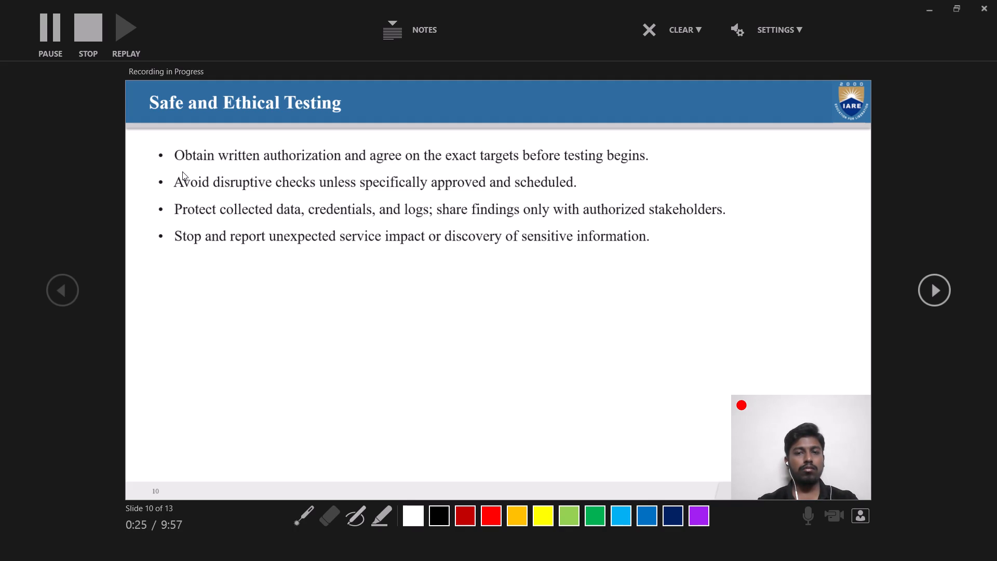
pyautogui.press('Down')
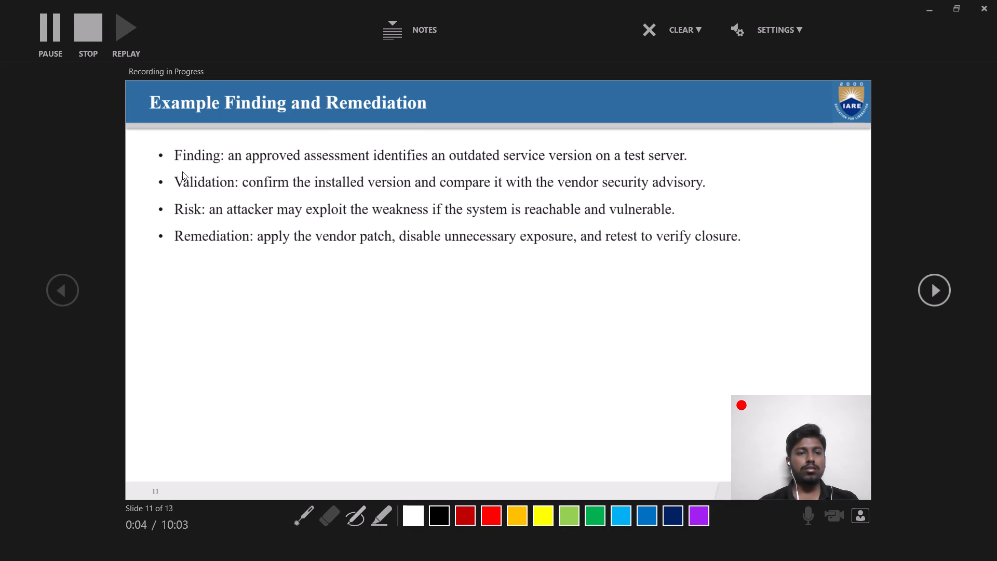
pyautogui.press('Down')
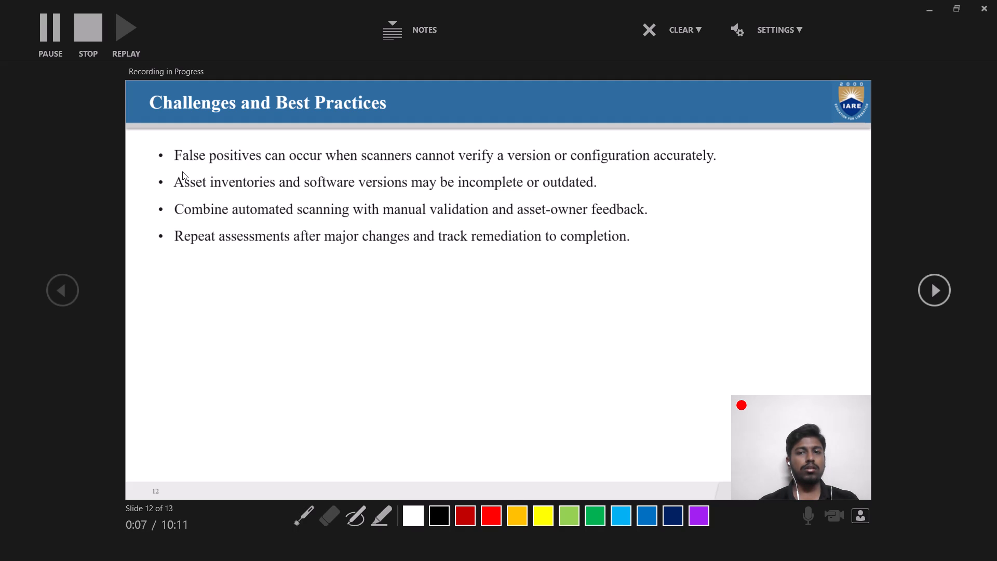
pyautogui.press('Down')
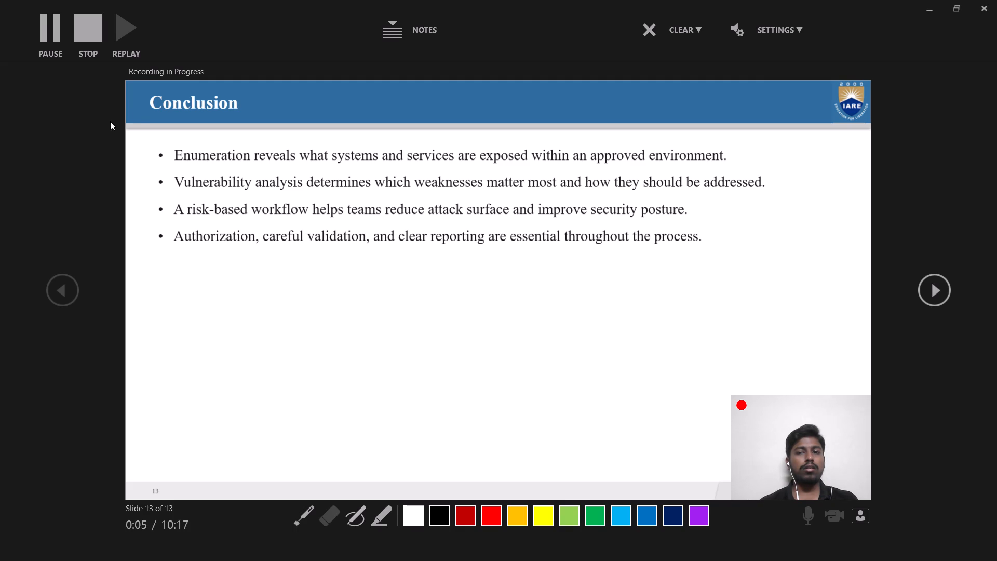
# Stop the recording on the Conclusion slide and close the recording view.
pyautogui.click(93, 41)
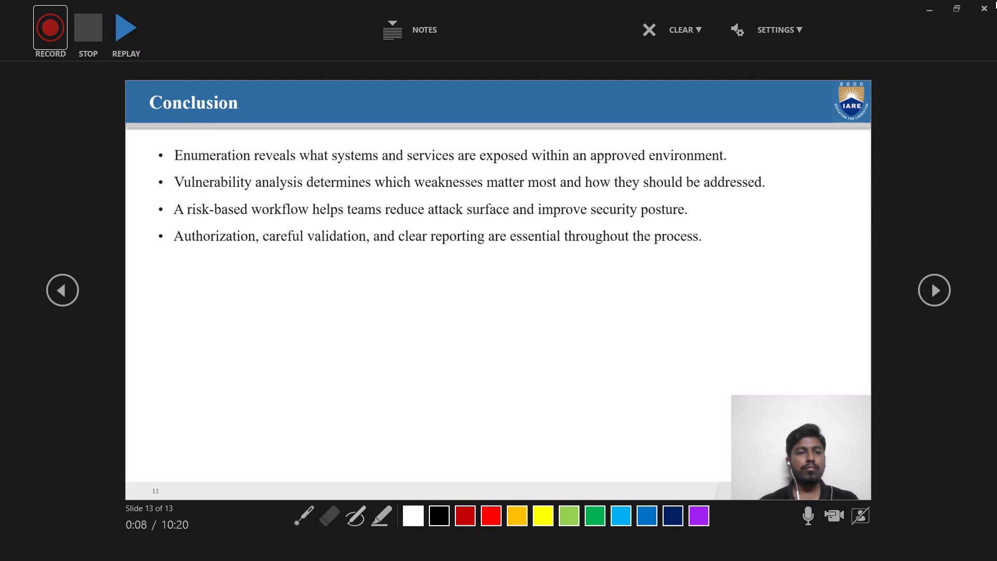
pyautogui.click(983, 9)
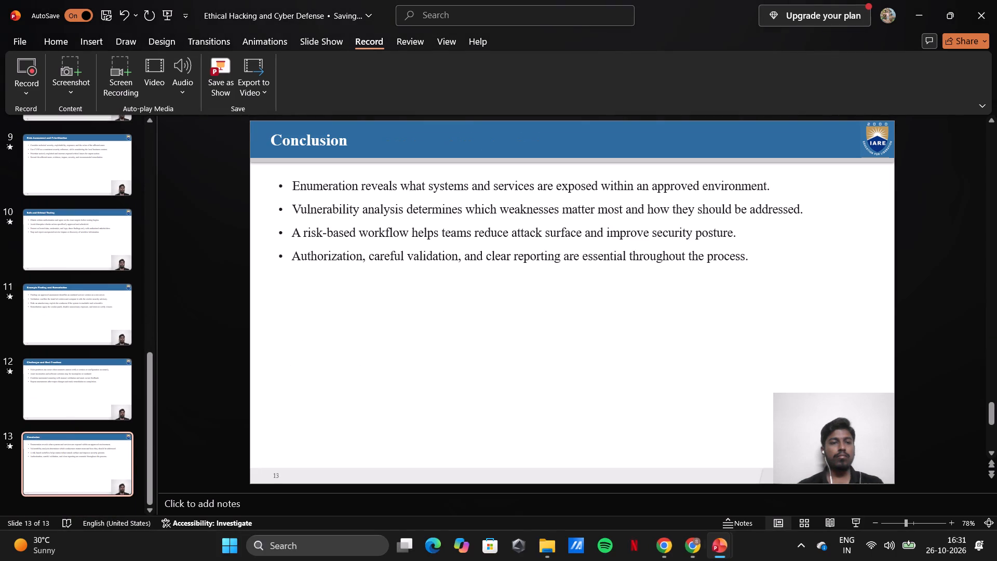
# Review the recorded slides from Introduction through Typical Assessment Workflow.
pyautogui.scroll(4, 74, 199)
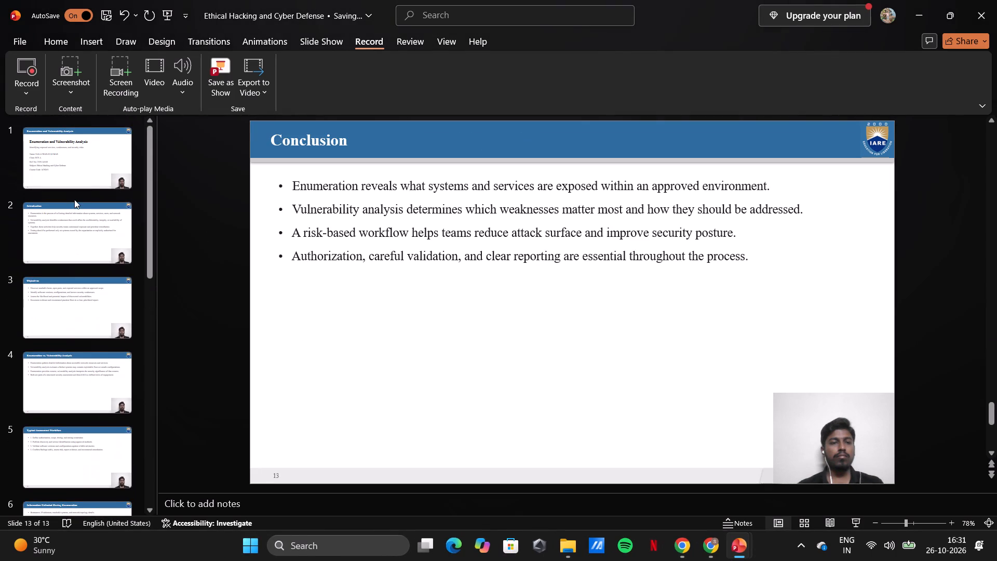
pyautogui.click(80, 226)
pyautogui.click(88, 318)
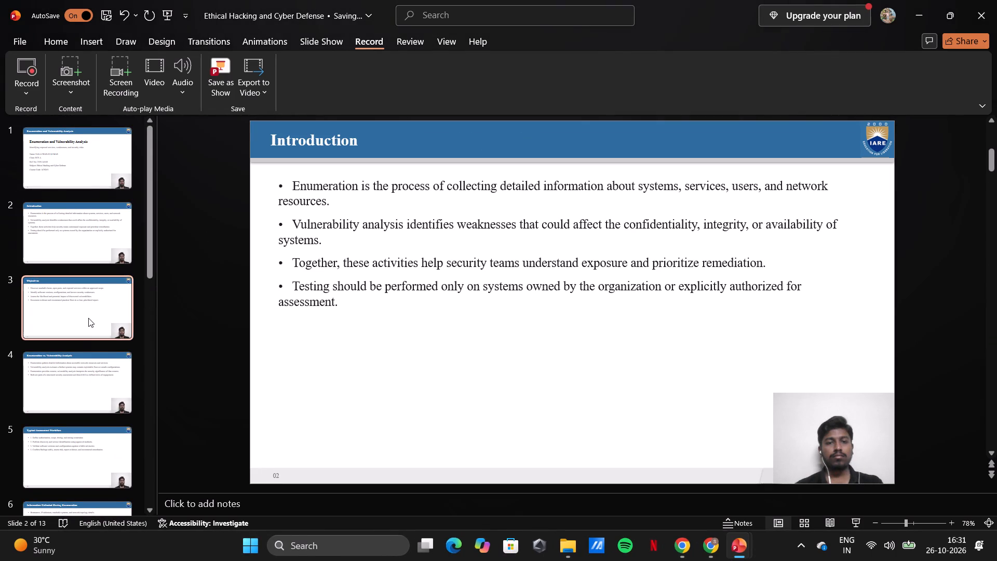
pyautogui.click(90, 382)
pyautogui.click(86, 429)
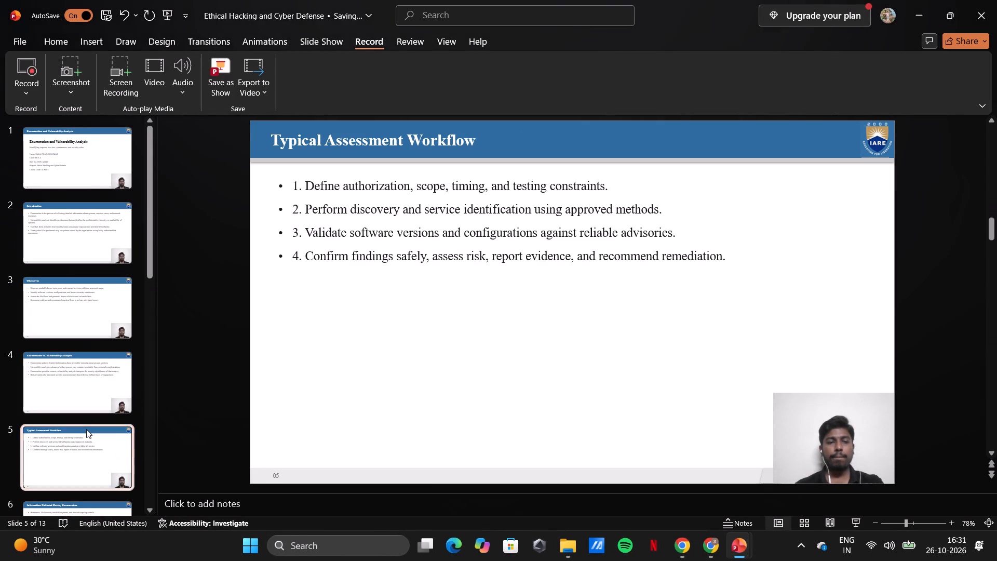
pyautogui.scroll(-2, 86, 429)
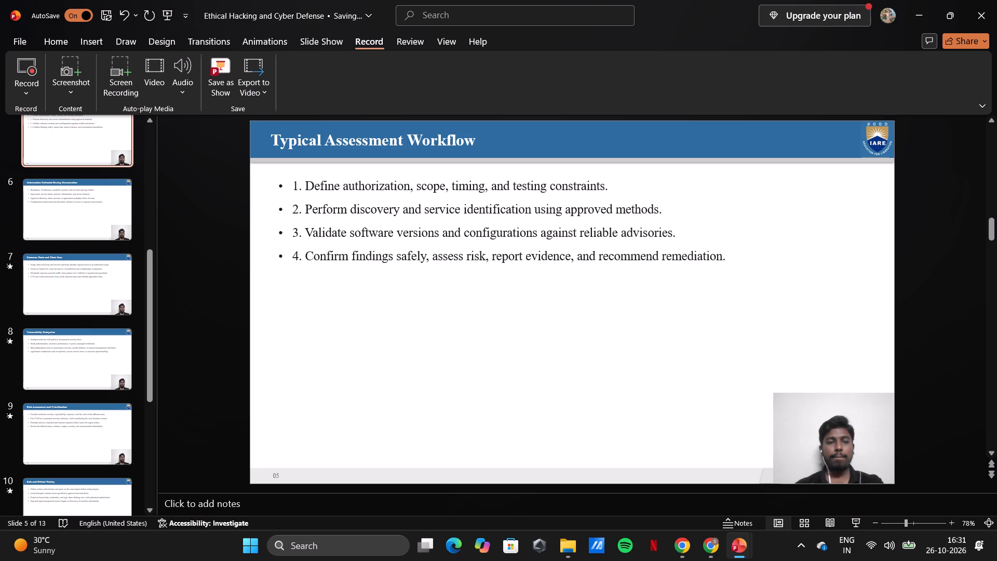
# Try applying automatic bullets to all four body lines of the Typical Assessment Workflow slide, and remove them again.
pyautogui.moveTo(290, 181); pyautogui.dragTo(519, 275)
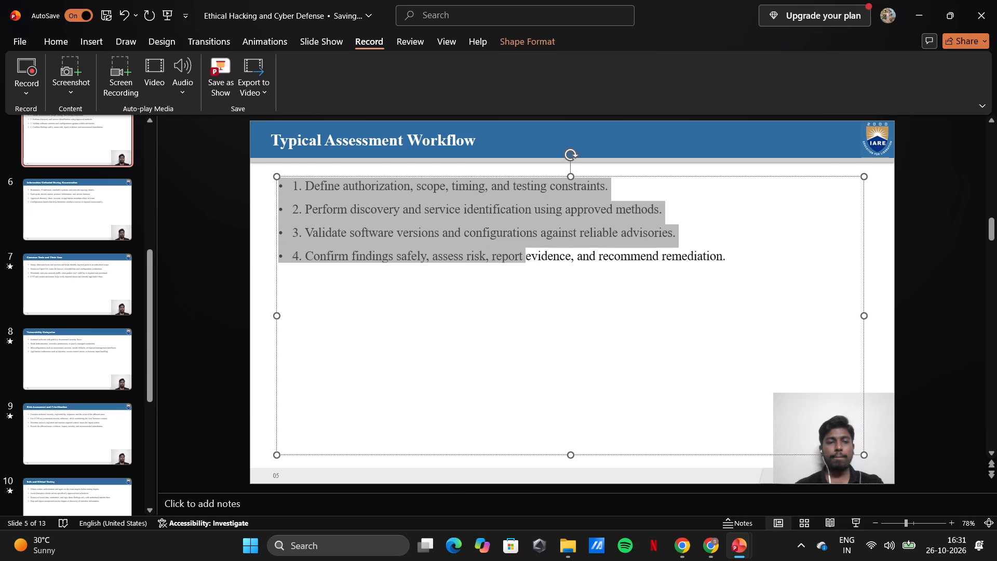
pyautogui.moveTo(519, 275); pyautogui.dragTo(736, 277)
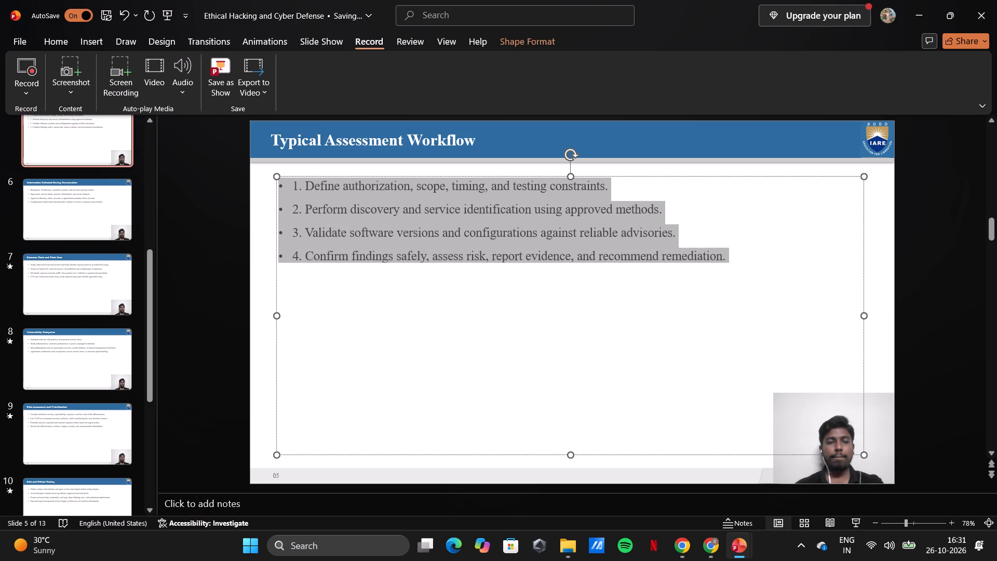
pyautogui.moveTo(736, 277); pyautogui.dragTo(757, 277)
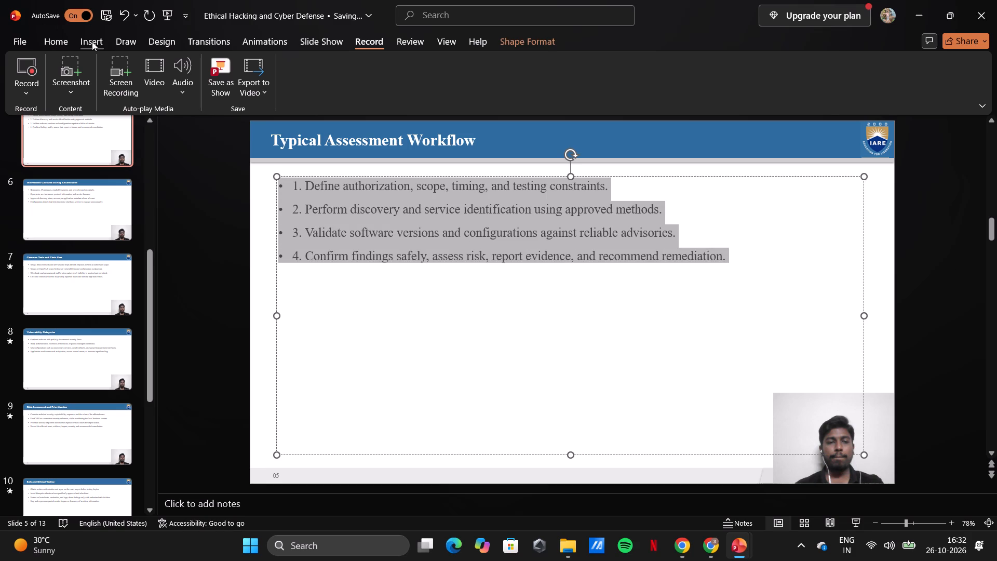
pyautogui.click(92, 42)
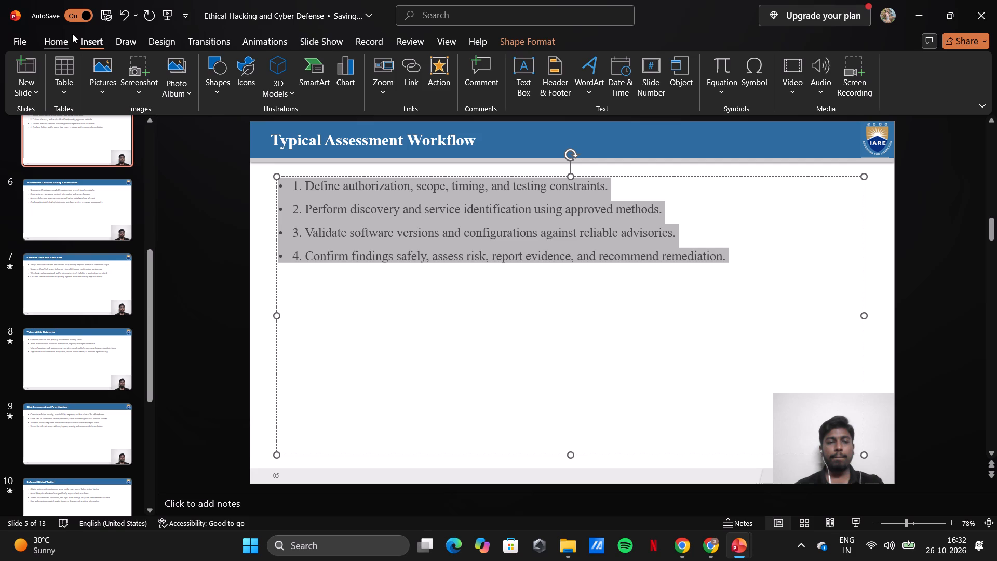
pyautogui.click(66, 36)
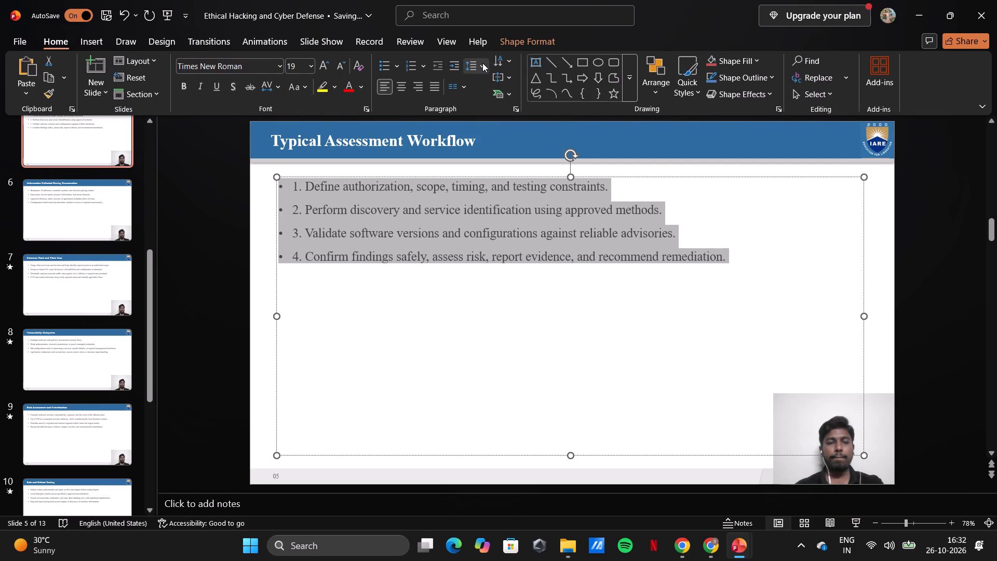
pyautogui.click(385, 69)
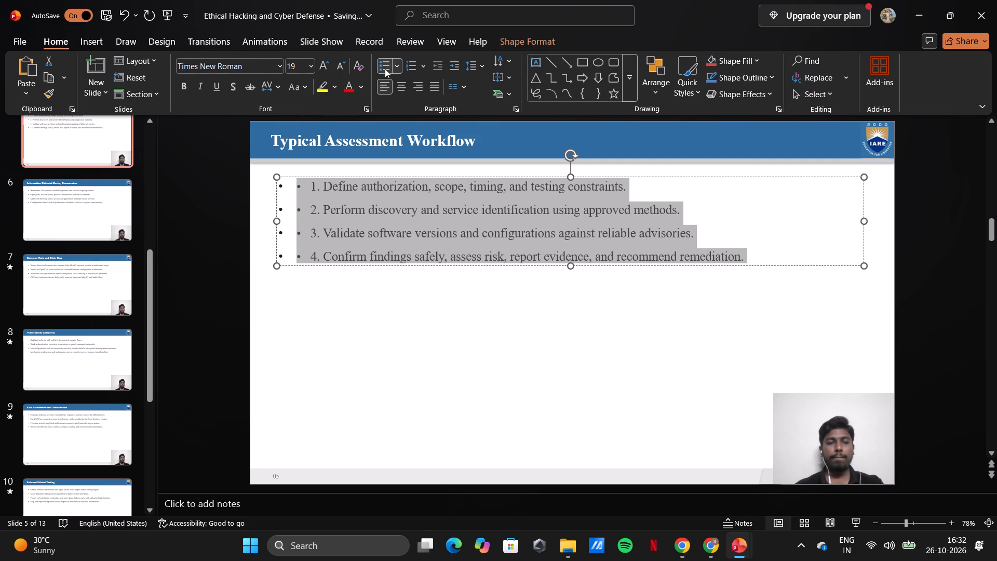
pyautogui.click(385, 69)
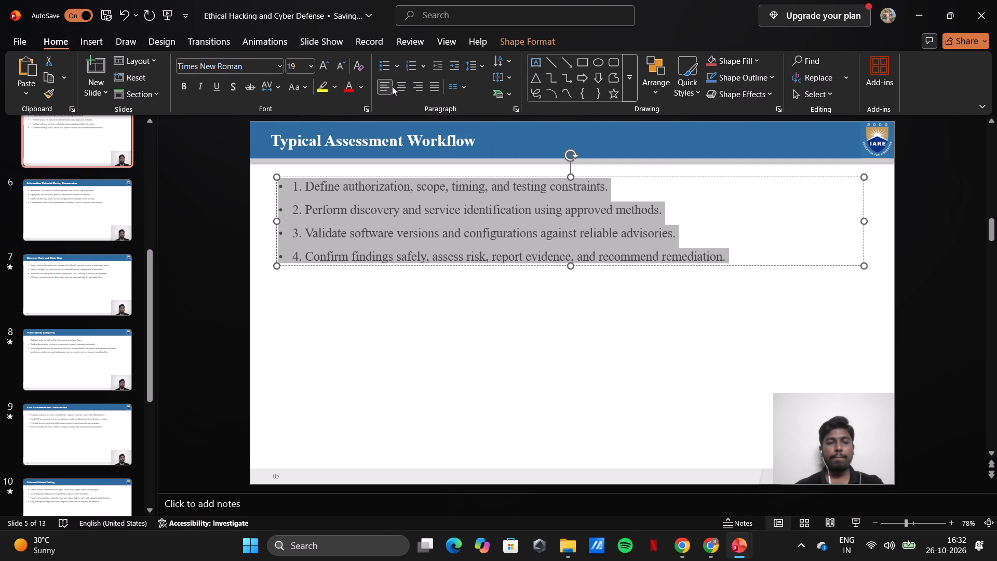
# Justify the four selected workflow lines and choose None for their numbering style.
pyautogui.click(431, 91)
pyautogui.click(426, 69)
pyautogui.click(437, 103)
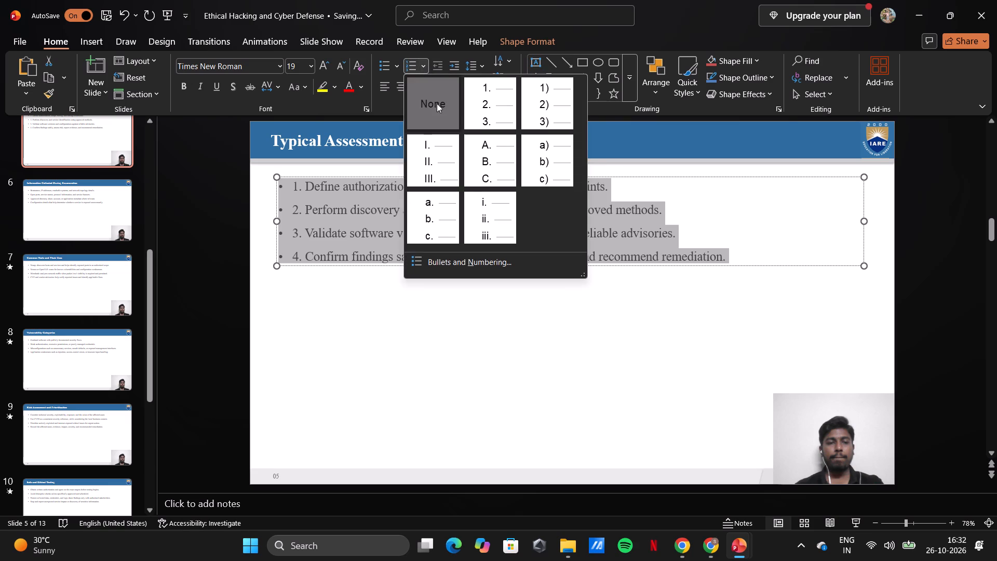
# Delete the typed number 1. before "Define authorization", leaving a single space after the line's bullet character.
pyautogui.click(324, 182)
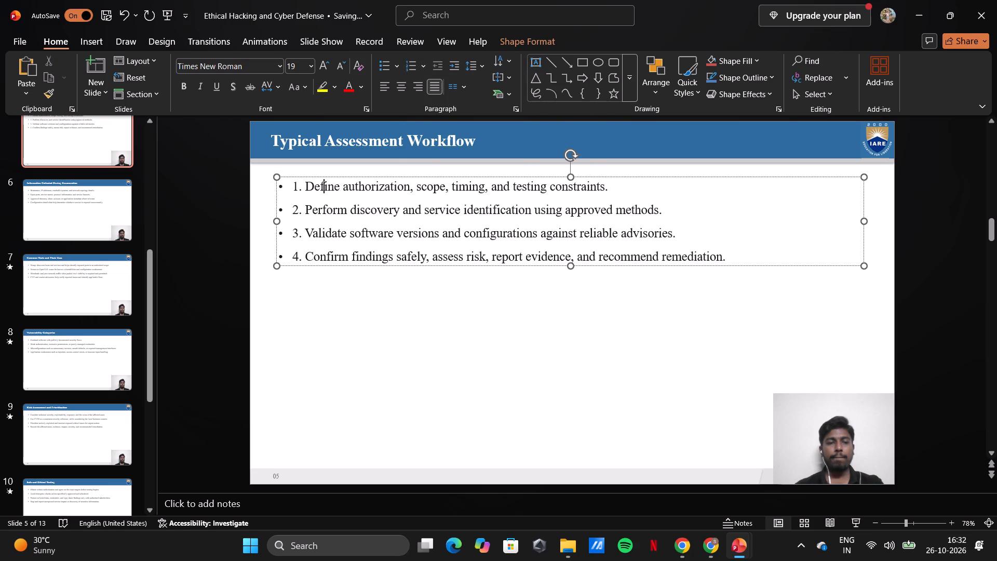
pyautogui.click(305, 190)
pyautogui.press('BackSpace')
pyautogui.press('BackSpace')
pyautogui.press('BackSpace')
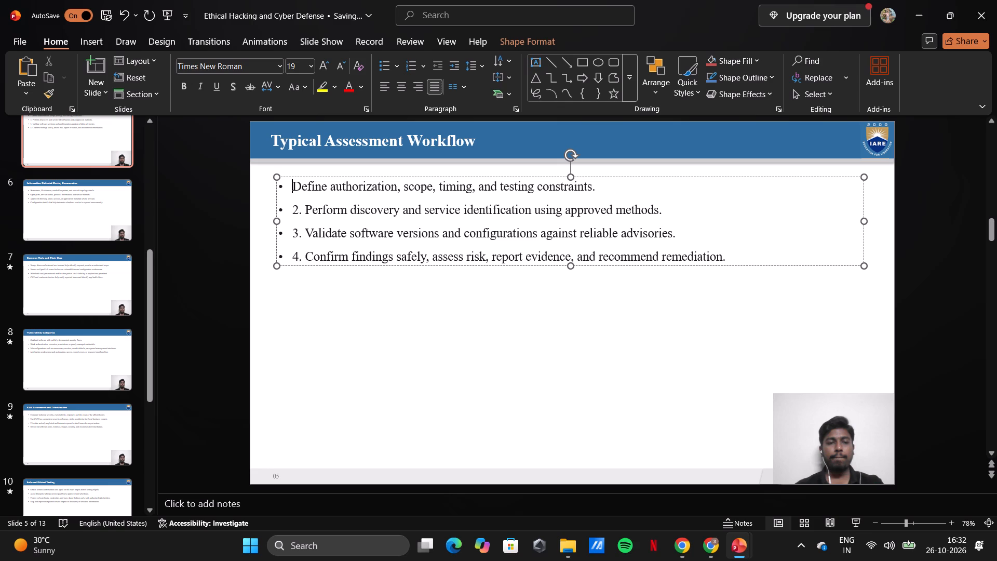
pyautogui.press('BackSpace')
pyautogui.press('BackSpace')
pyautogui.press('BackSpace')
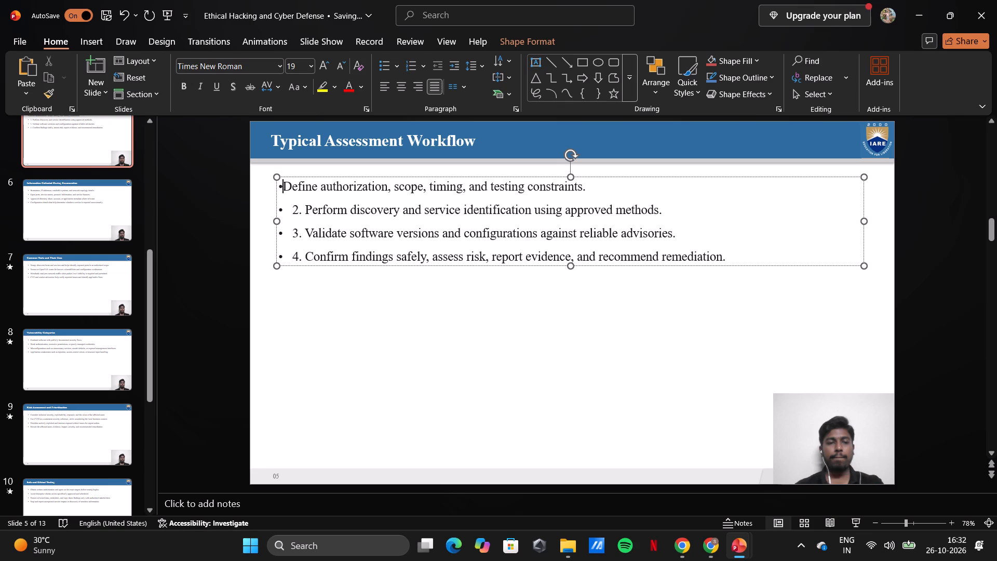
pyautogui.press('space')
# Delete the typed bullet character and number 2. before "Perform discovery and service identification".
pyautogui.click(305, 213)
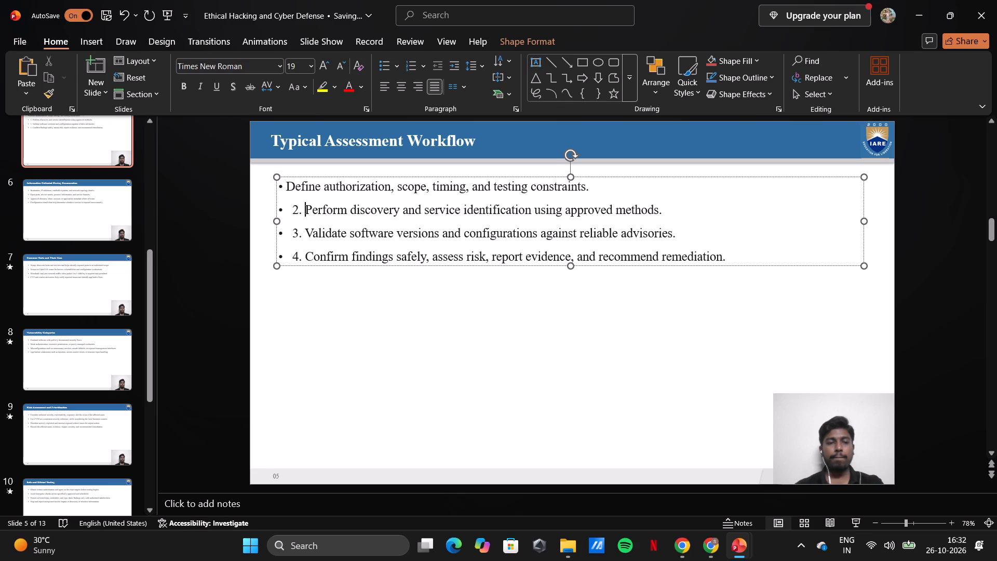
pyautogui.press('BackSpace')
pyautogui.press('BackSpace')
pyautogui.press('BackSpace')
pyautogui.press('BackSpace')
pyautogui.press('BackSpace')
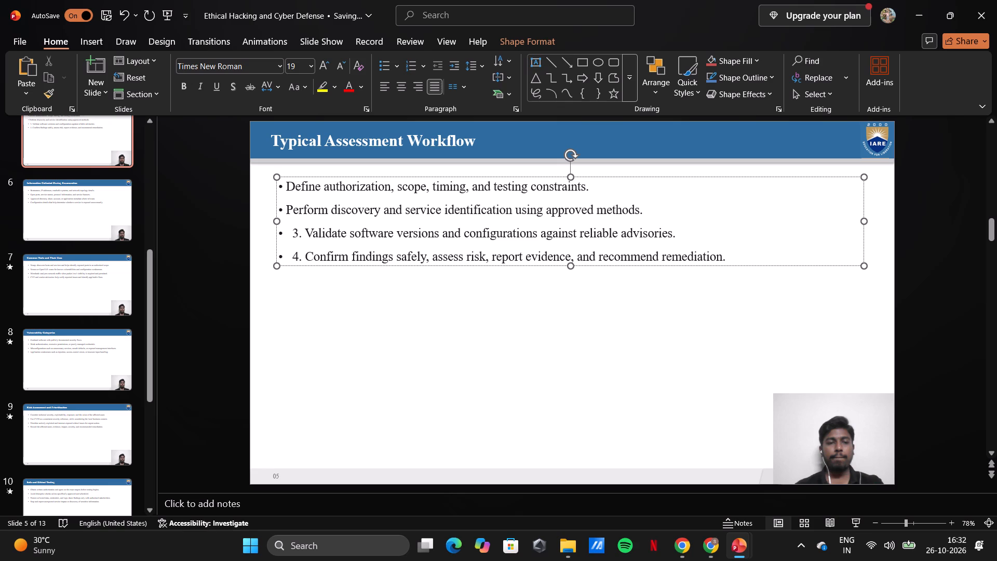
pyautogui.press('BackSpace')
pyautogui.press('BackSpace')
# Delete the typed bullet character and space before "Define authorization, scope, timing, and testing constraints".
pyautogui.press('Up')
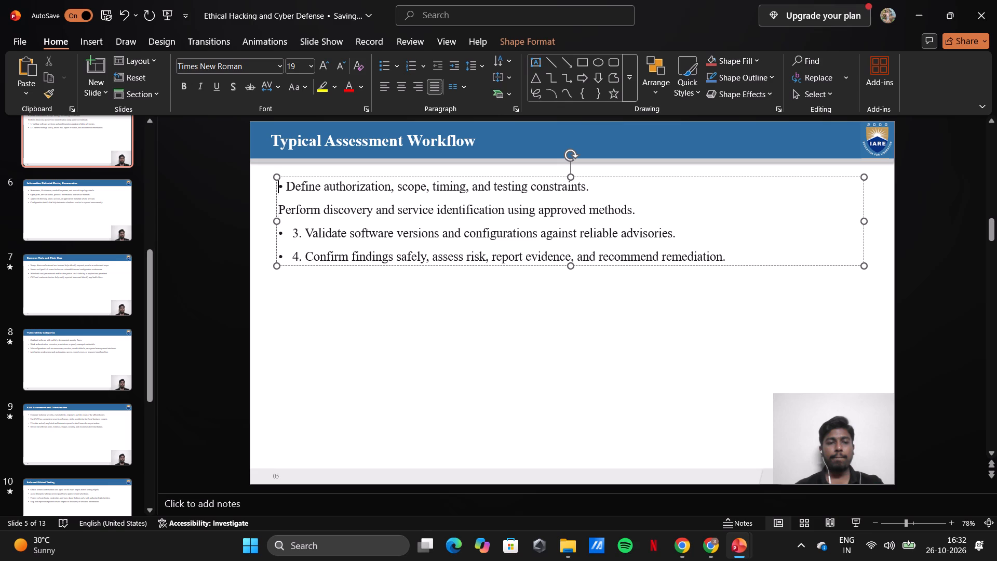
pyautogui.press('Right')
pyautogui.press('Right')
pyautogui.press('BackSpace')
pyautogui.press('BackSpace')
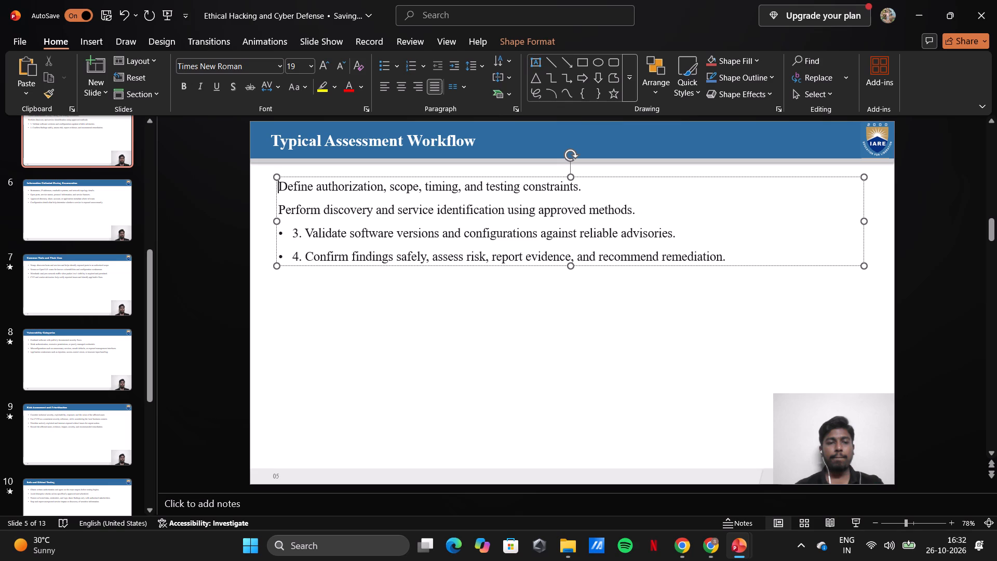
# Delete the typed bullet character and number 3. before "Validate software versions and configurations".
pyautogui.press('Down')
pyautogui.press('Down')
pyautogui.press('Right')
pyautogui.press('Right')
pyautogui.press('Right')
pyautogui.press('Right')
pyautogui.press('Right')
pyautogui.press('Right')
pyautogui.press('Right')
pyautogui.press('BackSpace')
pyautogui.press('BackSpace')
pyautogui.press('BackSpace')
pyautogui.press('BackSpace')
pyautogui.press('BackSpace')
pyautogui.press('BackSpace')
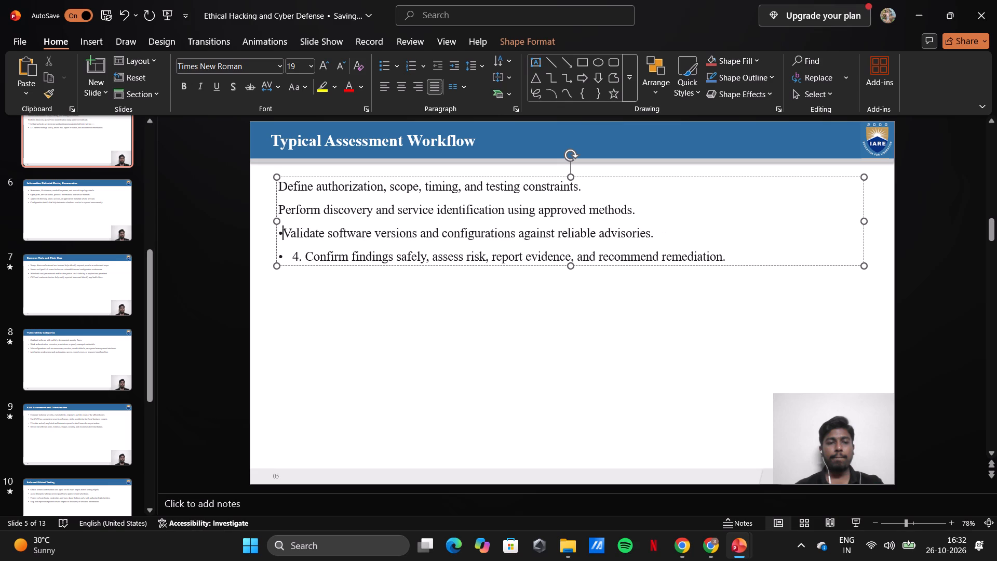
pyautogui.press('BackSpace')
# Delete the typed bullet character and number 4. before "Confirm findings safely".
pyautogui.press('Down')
pyautogui.press('Right')
pyautogui.press('Right')
pyautogui.press('Right')
pyautogui.press('Right')
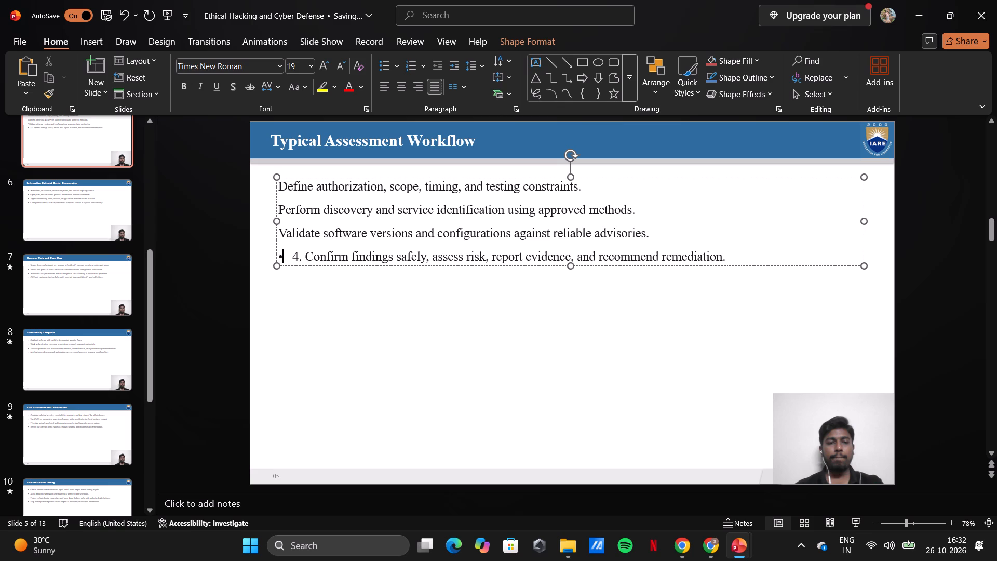
pyautogui.press('Right')
pyautogui.press('Right')
pyautogui.press('Right')
pyautogui.press('BackSpace')
pyautogui.press('BackSpace')
pyautogui.press('BackSpace')
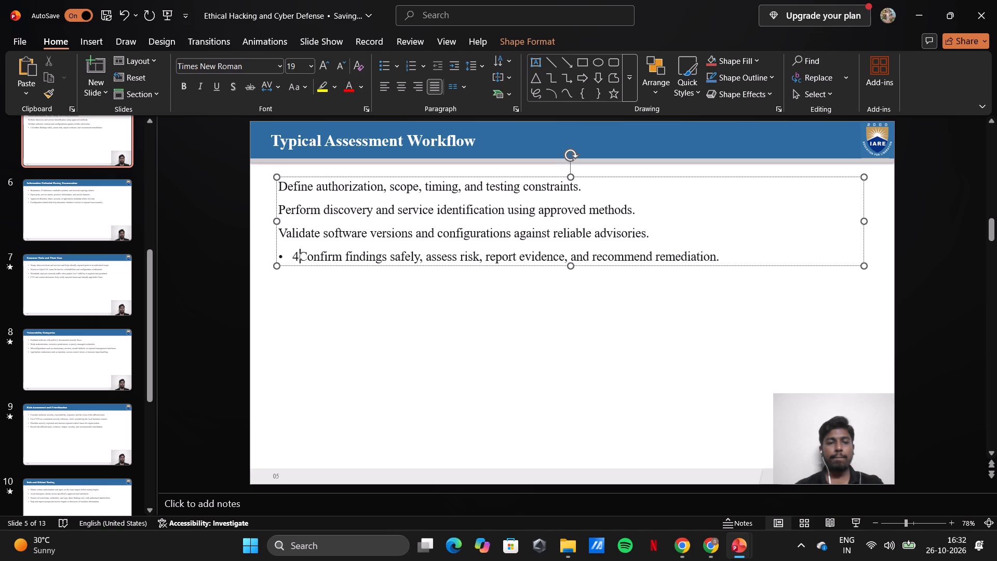
pyautogui.press('BackSpace')
pyautogui.press('BackSpace')
pyautogui.press('BackSpace')
pyautogui.press('BackSpace')
# Apply automatic bullets to all four body lines of the Typical Assessment Workflow slide.
pyautogui.hotkey('ctrl', 'a')
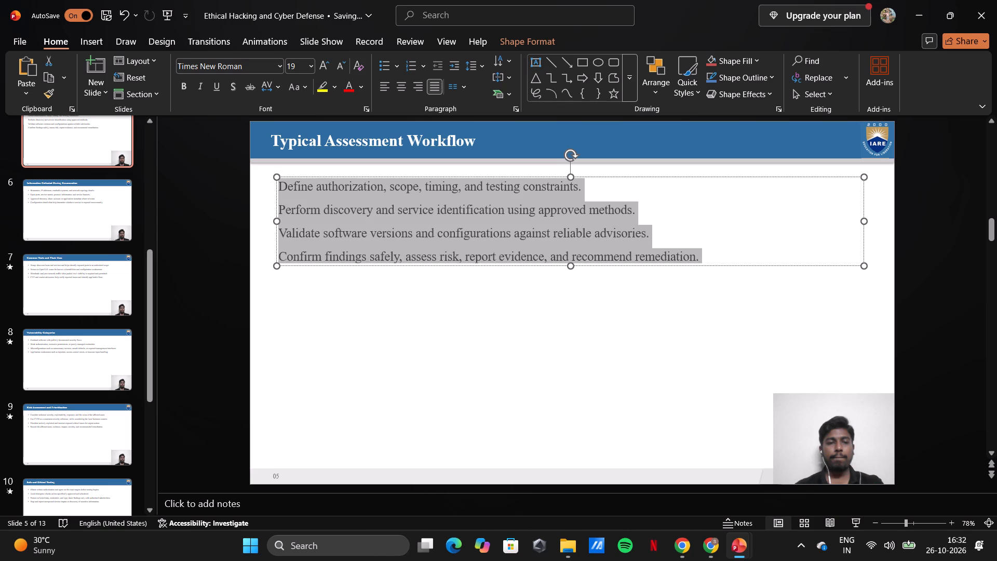
pyautogui.click(386, 72)
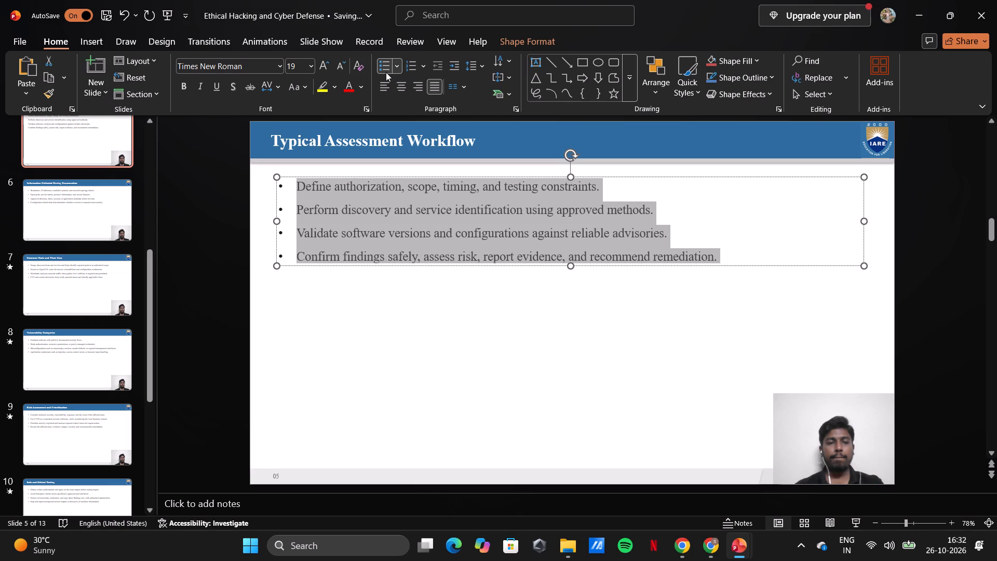
pyautogui.click(403, 360)
# Set the line spacing of all body text on the Typical Assessment Workflow slide to 1.5.
pyautogui.keyDown('ctrl'); pyautogui.click(402, 235); pyautogui.keyUp('ctrl')
pyautogui.hotkey('ctrl', 'a')
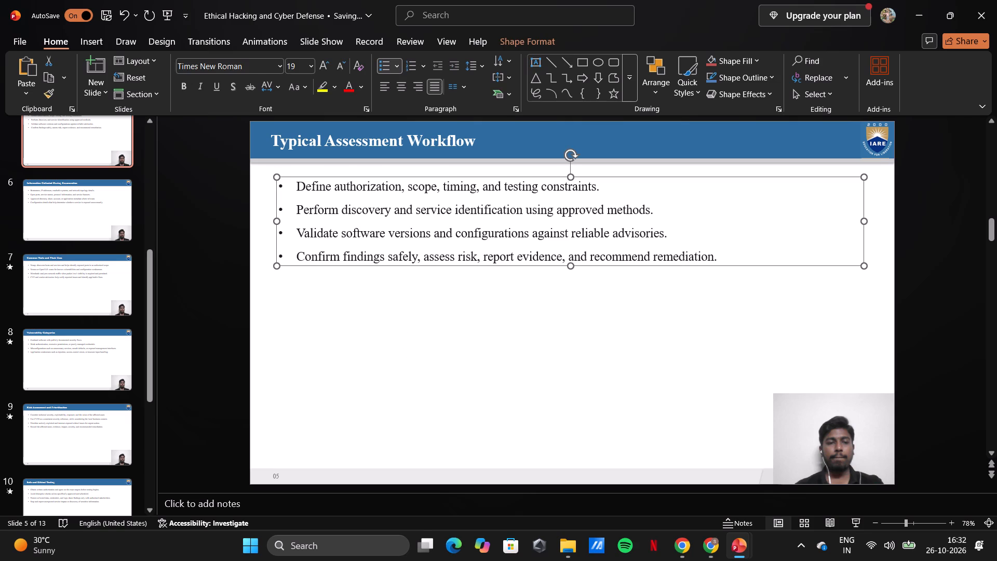
pyautogui.keyDown('ctrl'); pyautogui.click(484, 232); pyautogui.keyUp('ctrl')
pyautogui.hotkey('ctrl', 'a')
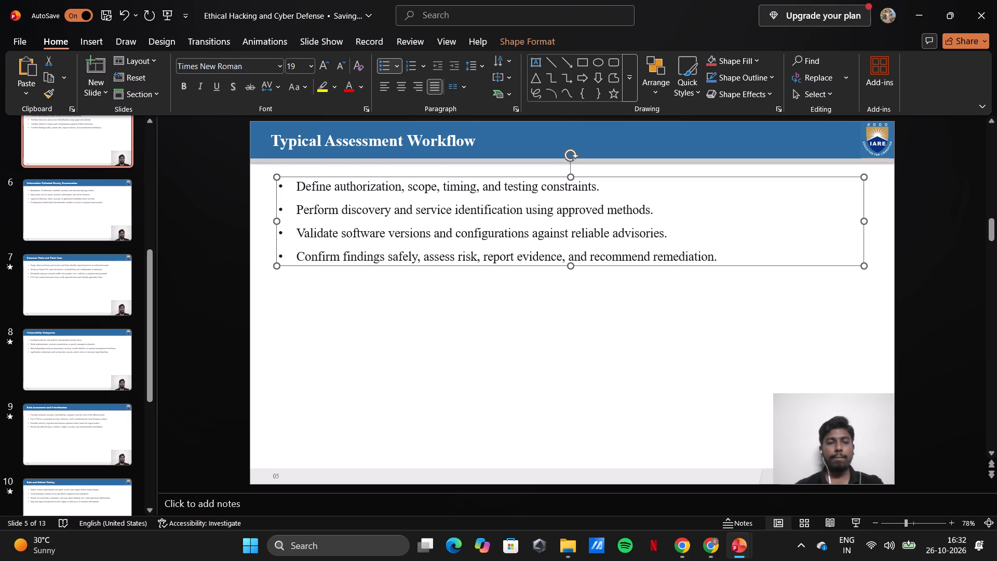
pyautogui.click(469, 227)
pyautogui.hotkey('ctrl', 'a')
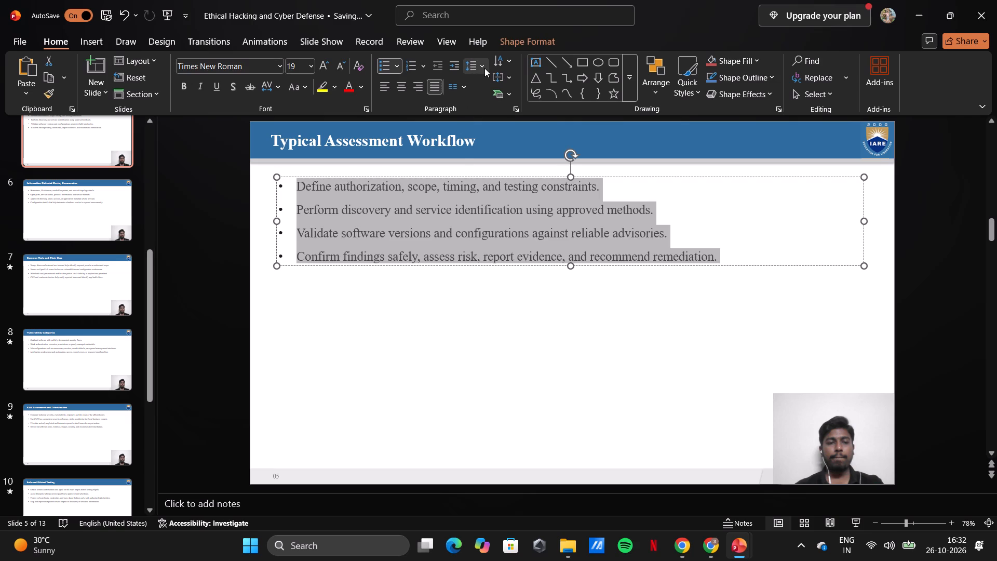
pyautogui.click(484, 68)
pyautogui.click(493, 108)
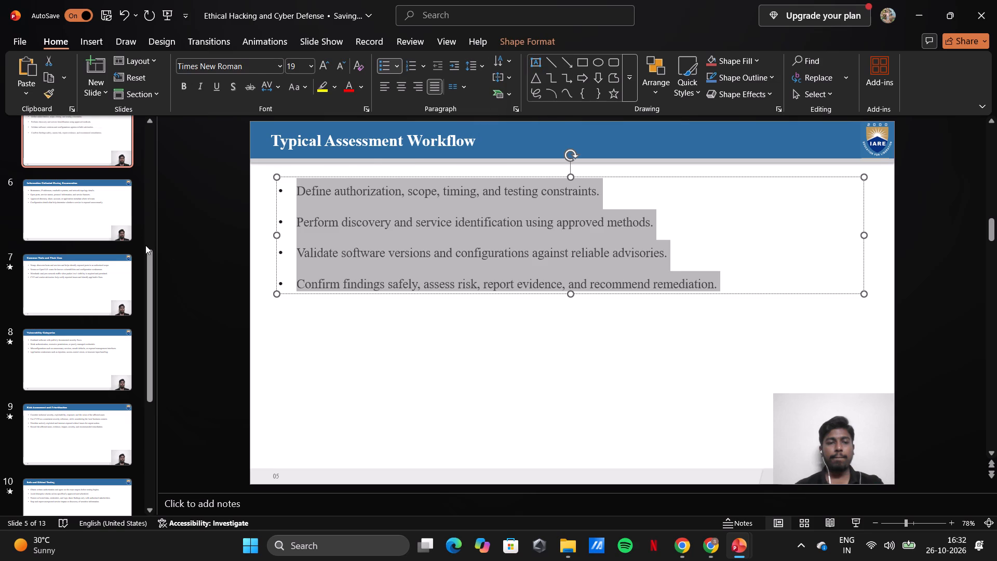
# Set the line spacing of all body text on the Introduction slide to 1.5.
pyautogui.scroll(4, 98, 161)
pyautogui.click(82, 171)
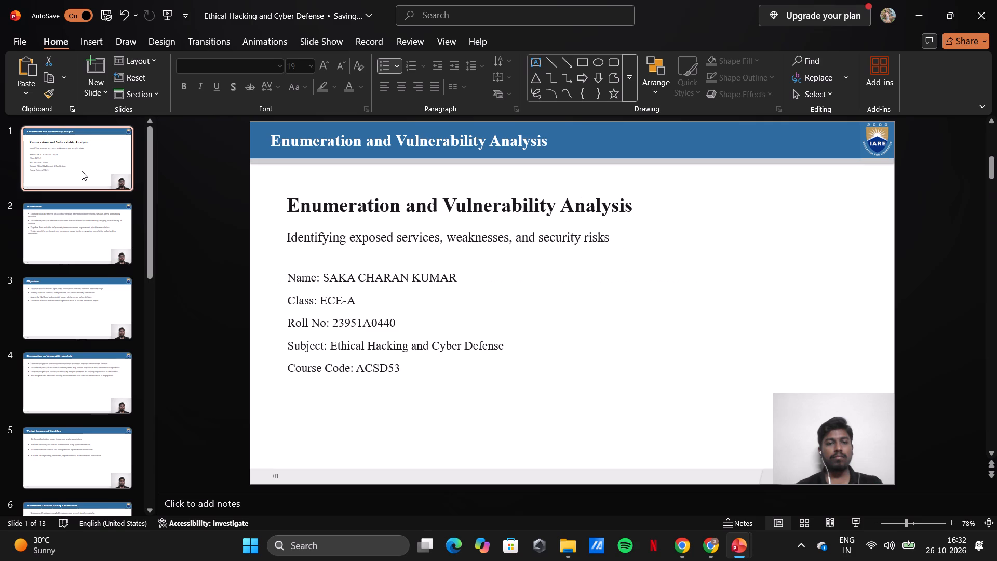
pyautogui.click(103, 266)
pyautogui.keyDown('ctrl'); pyautogui.click(372, 261); pyautogui.keyUp('ctrl')
pyautogui.hotkey('ctrl', 'a')
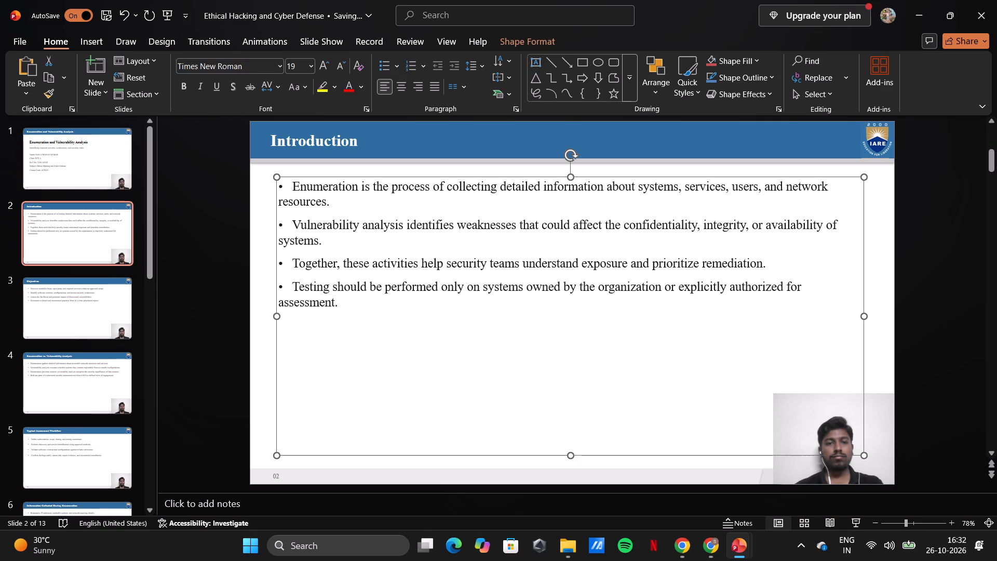
pyautogui.click(426, 236)
pyautogui.hotkey('ctrl', 'a')
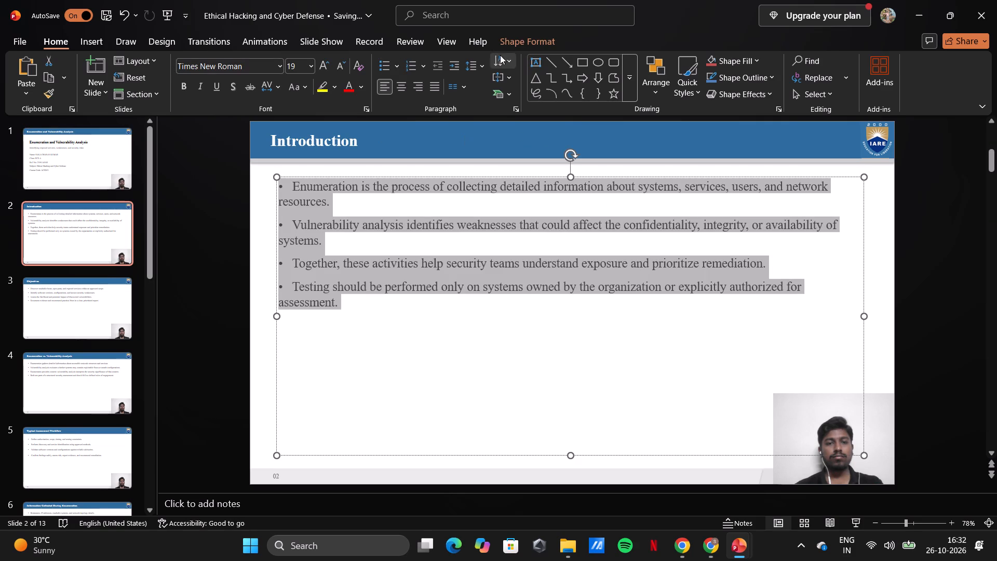
pyautogui.click(477, 71)
pyautogui.click(488, 101)
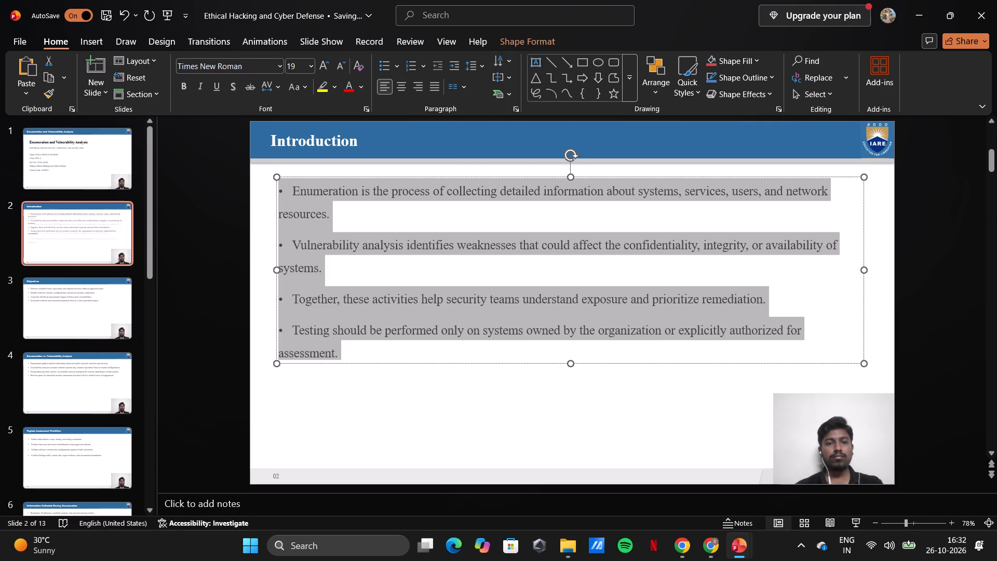
# Set the line spacing of all body text on the Objectives slide to 1.5.
pyautogui.click(101, 316)
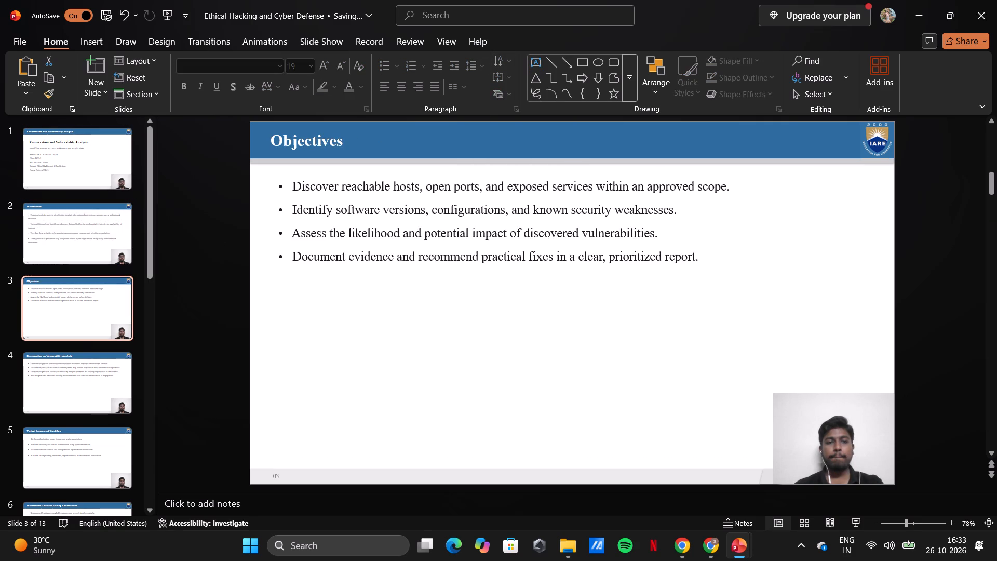
pyautogui.click(360, 252)
pyautogui.hotkey('ctrl', 'a')
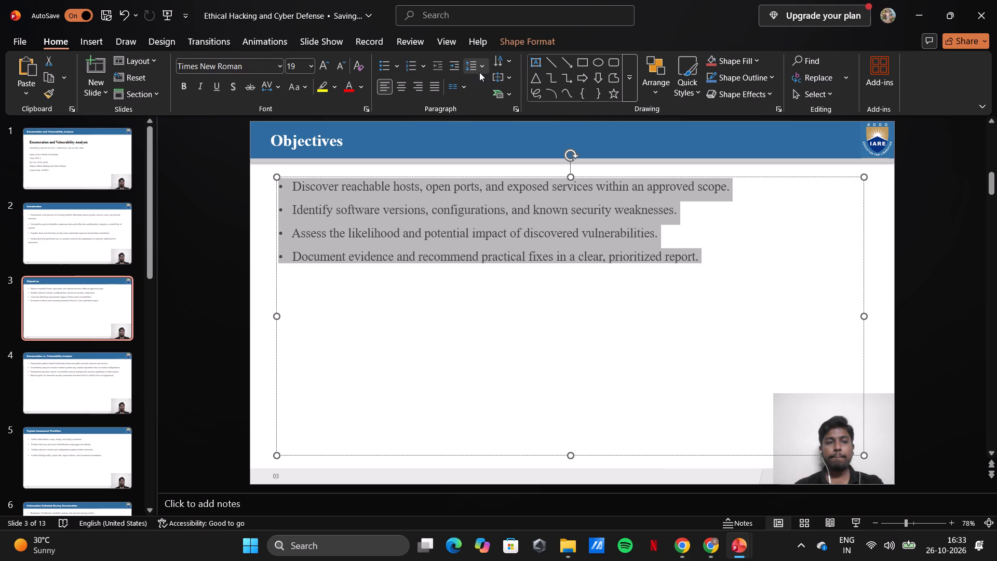
pyautogui.moveTo(481, 71); pyautogui.dragTo(496, 101)
pyautogui.click(496, 101)
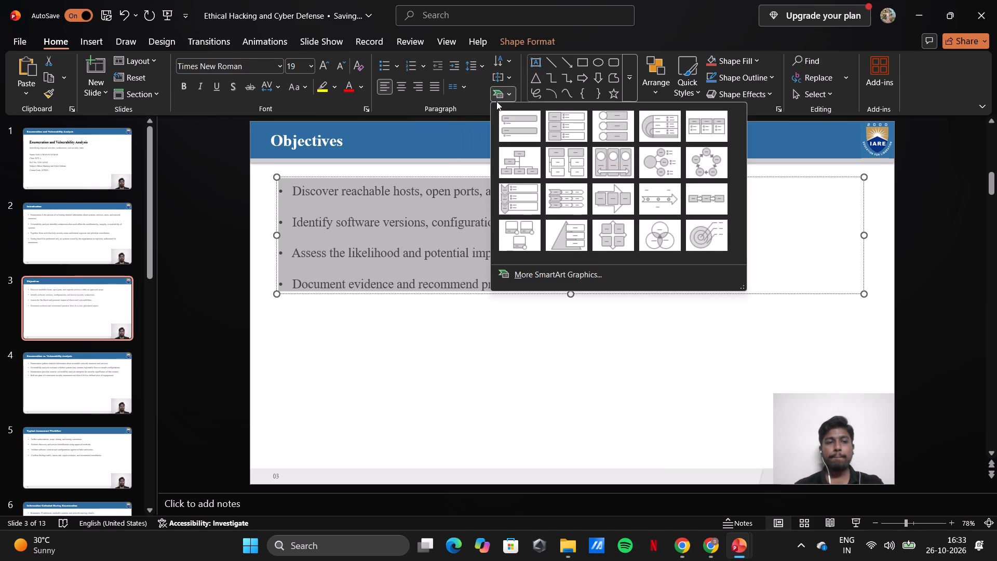
pyautogui.click(480, 66)
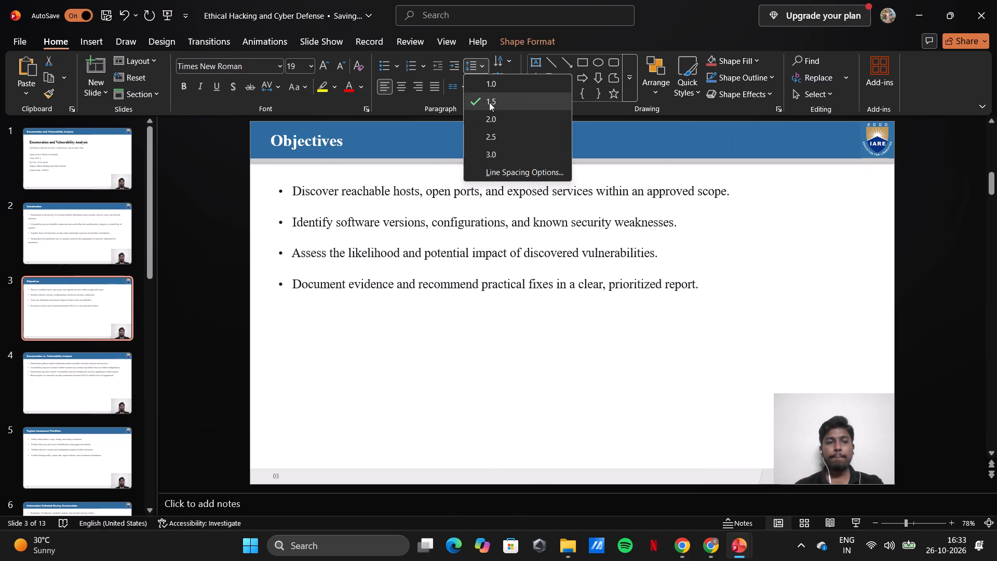
pyautogui.click(489, 102)
# Set the line spacing of all body text on the Enumeration vs. Vulnerability Analysis slide to 1.5.
pyautogui.click(103, 358)
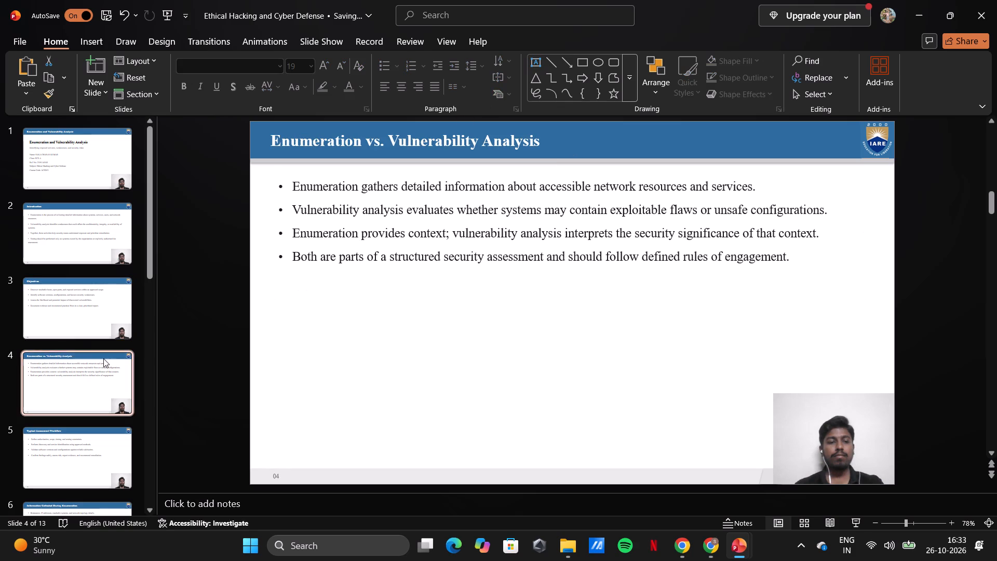
pyautogui.click(367, 229)
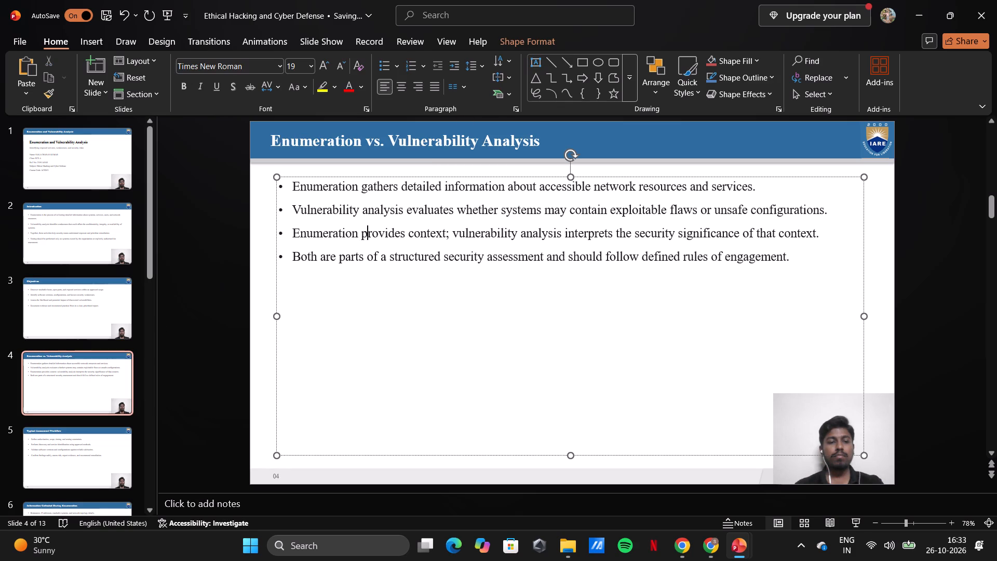
pyautogui.hotkey('ctrl', 'a')
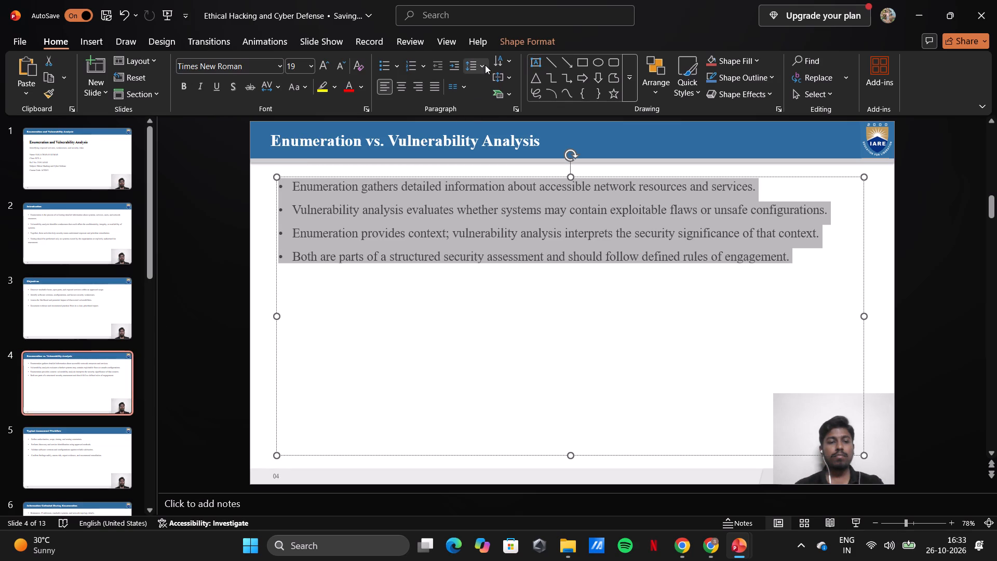
pyautogui.click(485, 65)
pyautogui.click(491, 107)
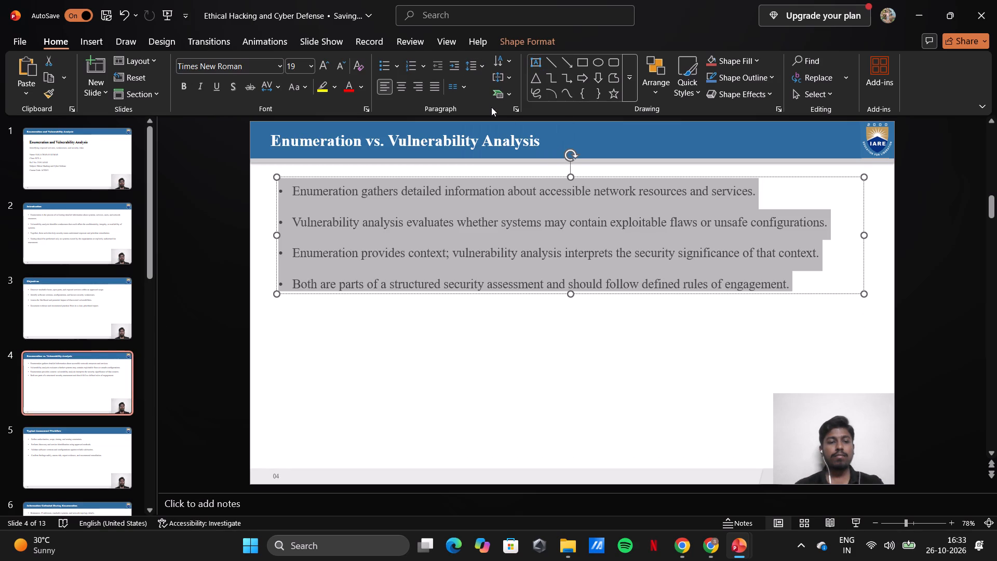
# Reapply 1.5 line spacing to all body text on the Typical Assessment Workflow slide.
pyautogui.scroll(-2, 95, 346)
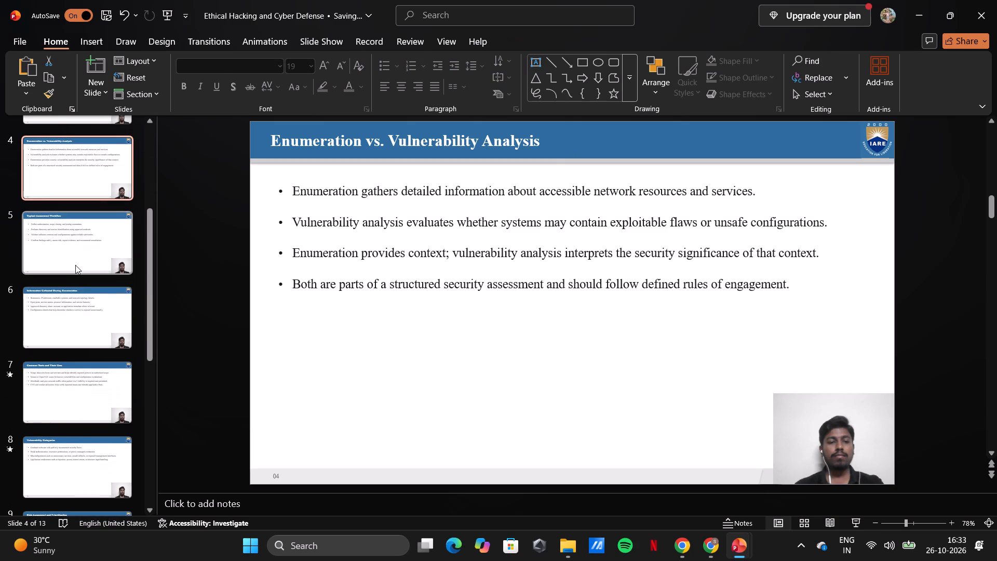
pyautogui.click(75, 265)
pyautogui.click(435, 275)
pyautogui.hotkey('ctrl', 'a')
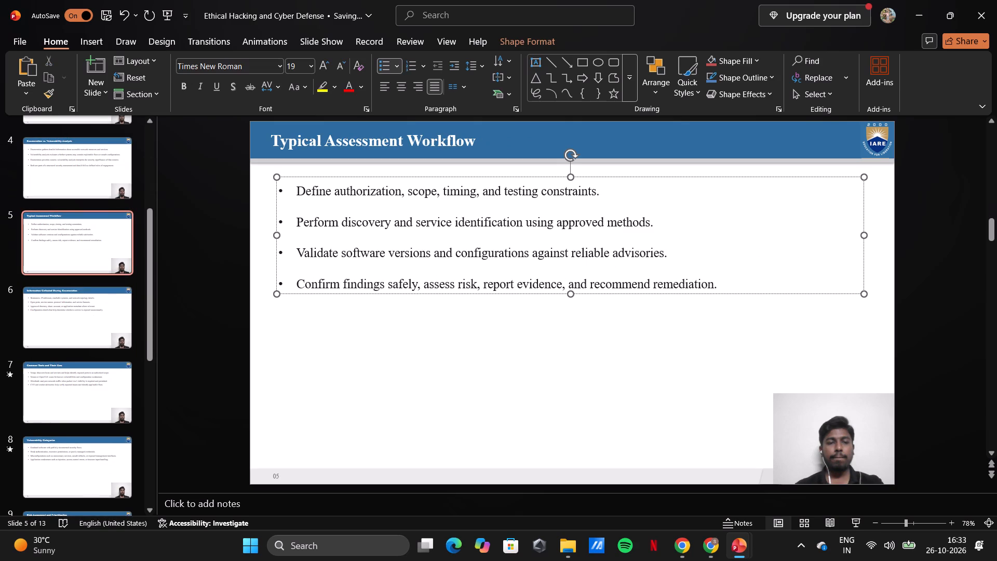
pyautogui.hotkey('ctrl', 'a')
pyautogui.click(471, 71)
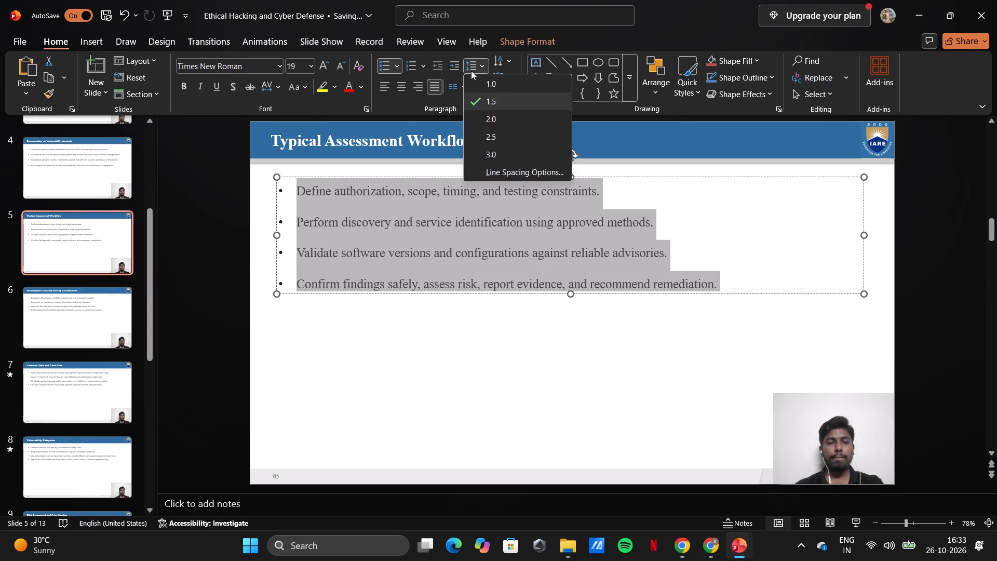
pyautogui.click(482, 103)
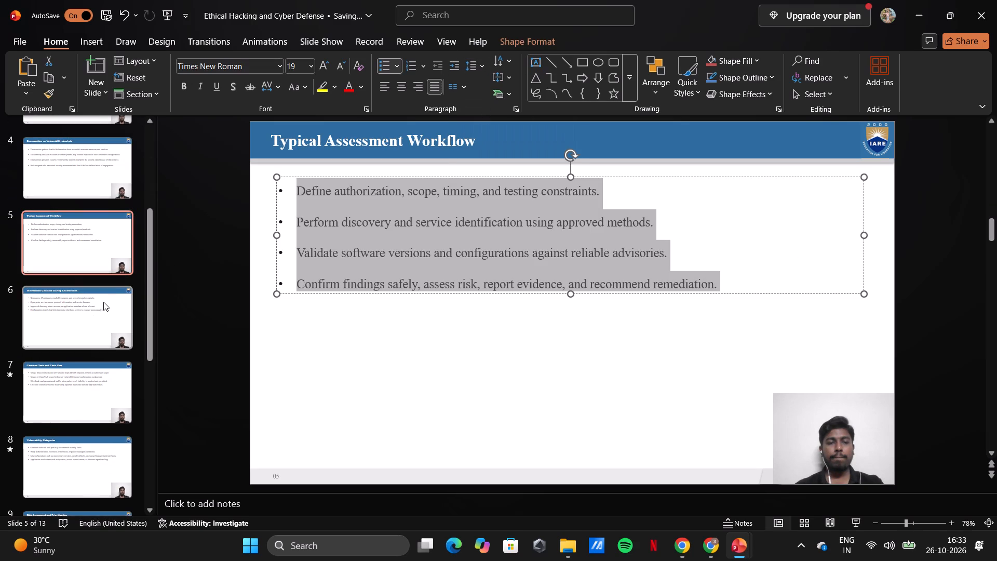
# Set the line spacing of all body text on the Information Collected During Enumeration slide to 1.5.
pyautogui.click(103, 302)
pyautogui.click(519, 199)
pyautogui.hotkey('ctrl', 'a')
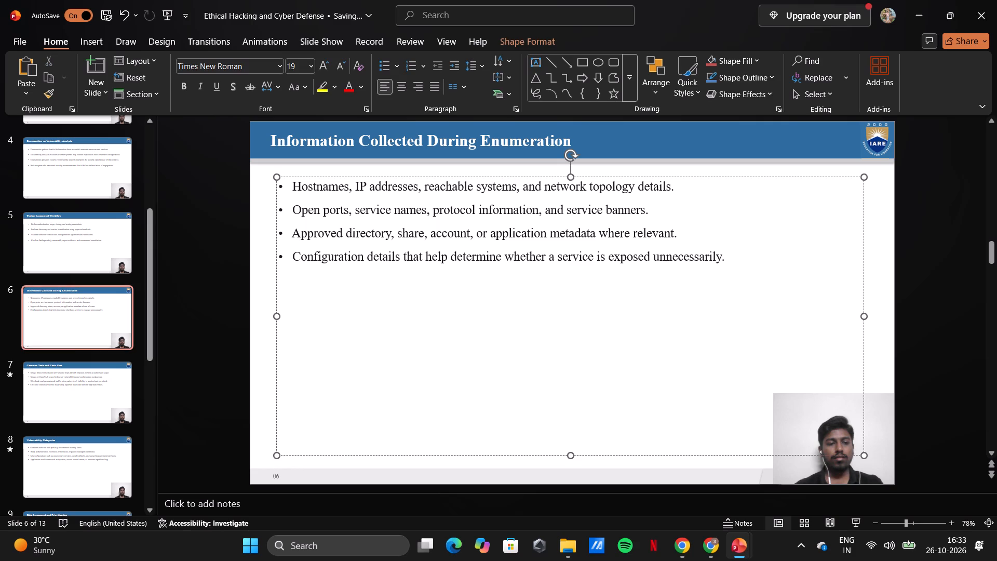
pyautogui.click(452, 237)
pyautogui.hotkey('ctrl', 'a')
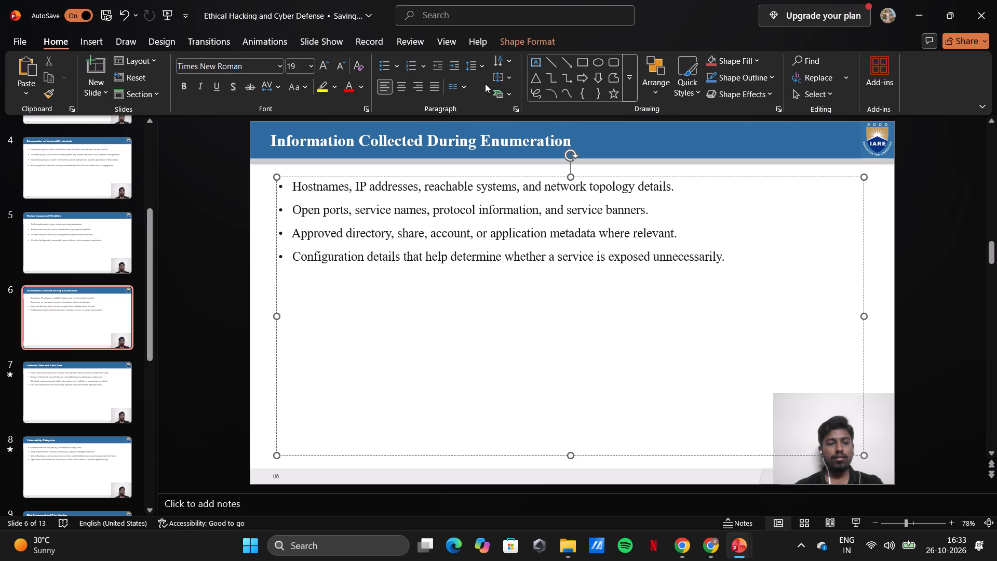
pyautogui.hotkey('ctrl', 'a')
pyautogui.click(479, 59)
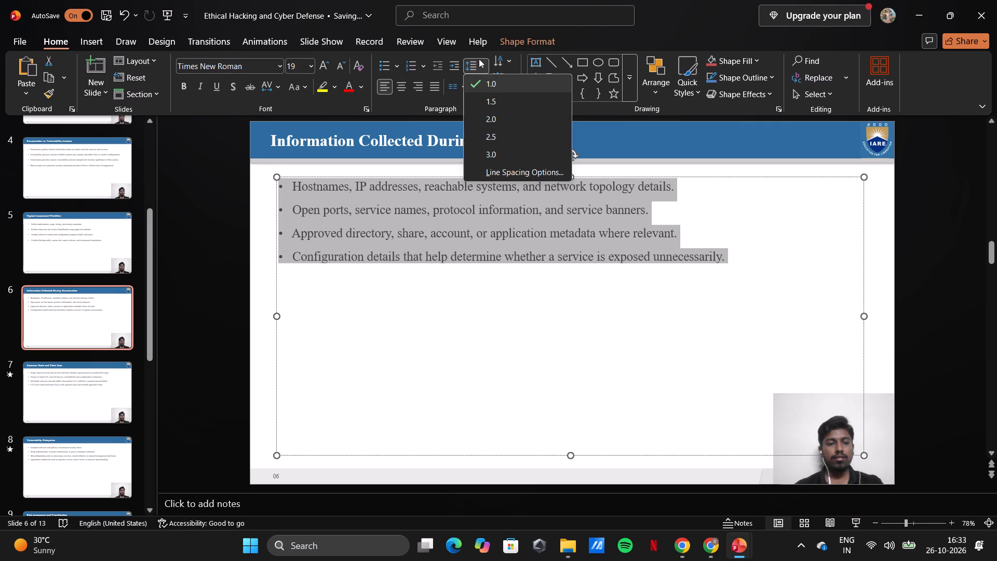
pyautogui.click(501, 108)
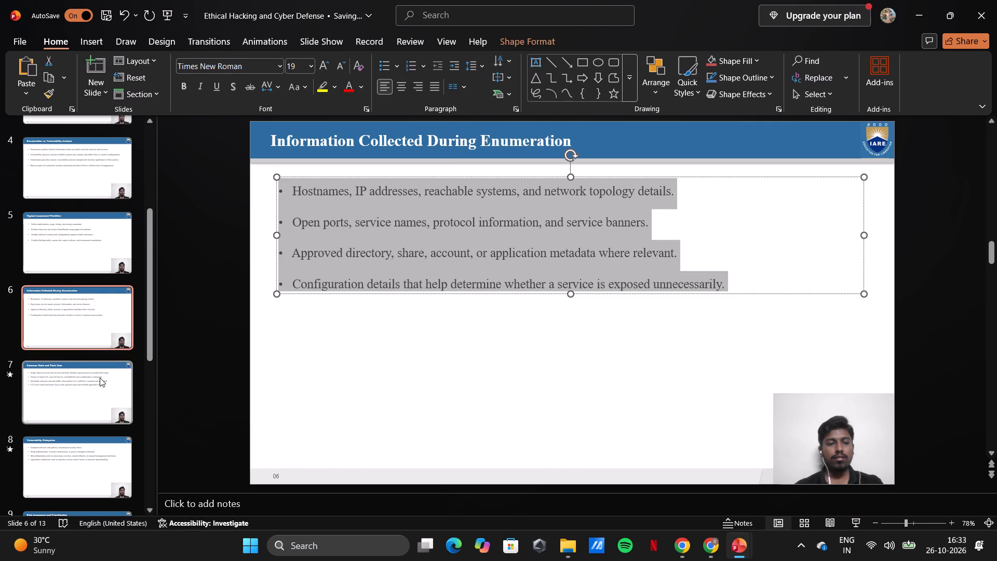
# Set the line spacing of all body text on the Common Tools and Their Uses slide to 1.5.
pyautogui.click(100, 378)
pyautogui.click(521, 188)
pyautogui.hotkey('ctrl', 'a')
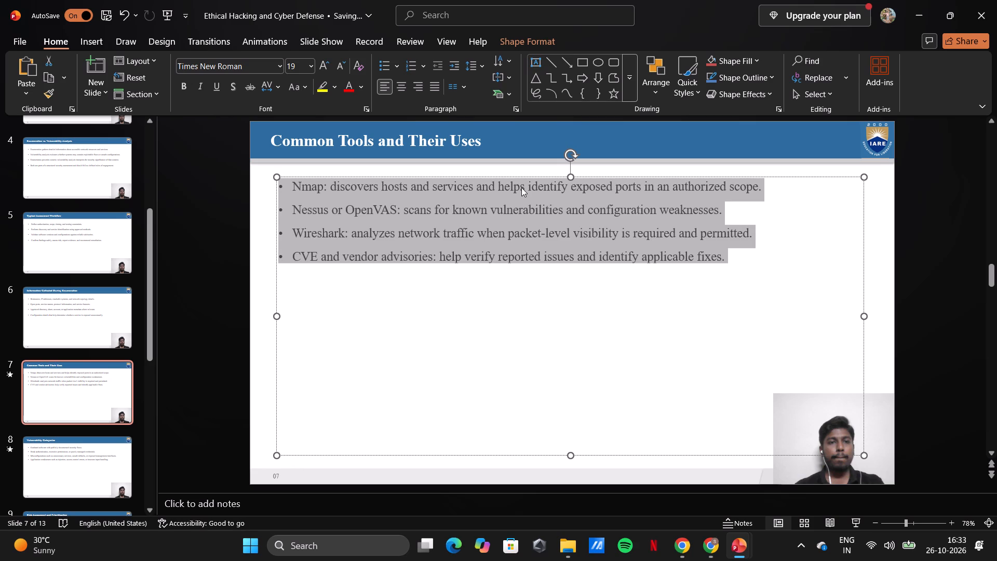
pyautogui.click(482, 68)
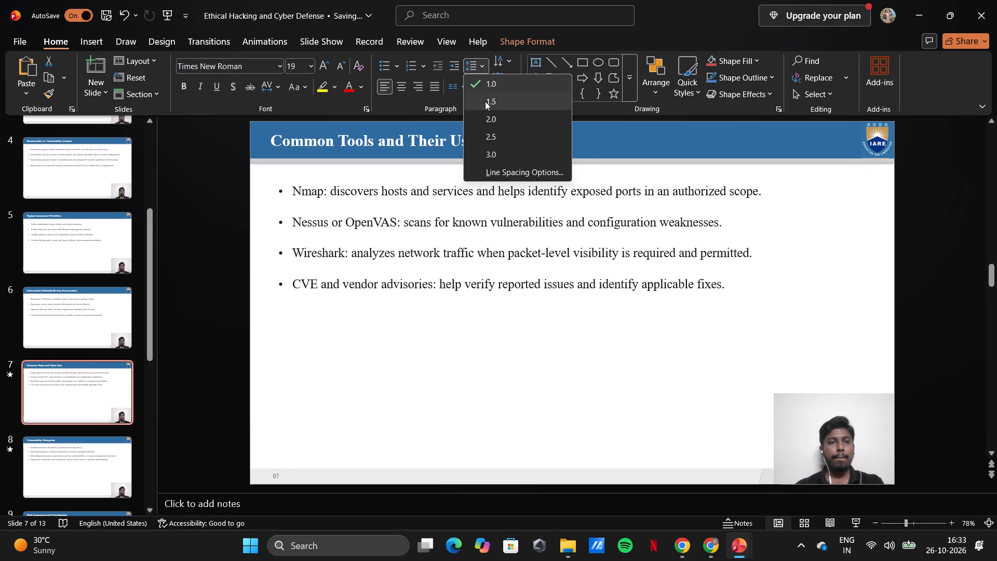
pyautogui.click(485, 101)
# Set the line spacing of all body text on the Vulnerability Categories slide to 1.5.
pyautogui.scroll(-3, 117, 322)
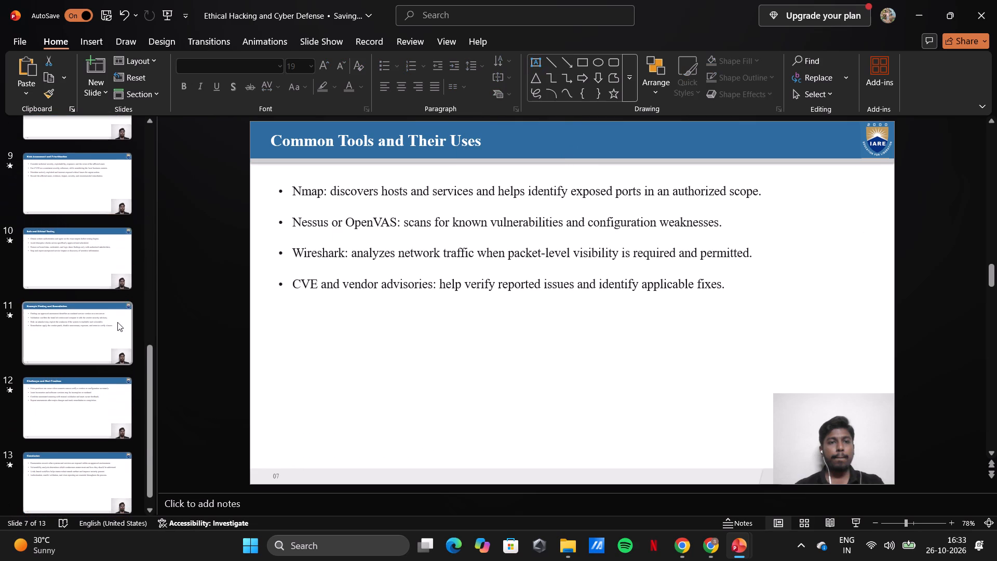
pyautogui.click(91, 205)
pyautogui.scroll(1, 83, 252)
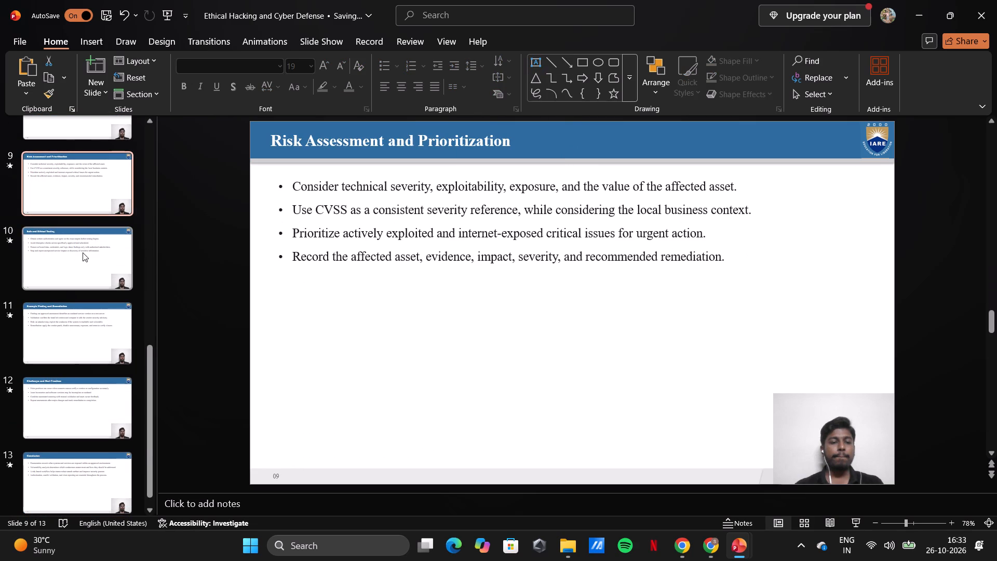
pyautogui.scroll(1, 83, 252)
pyautogui.click(78, 168)
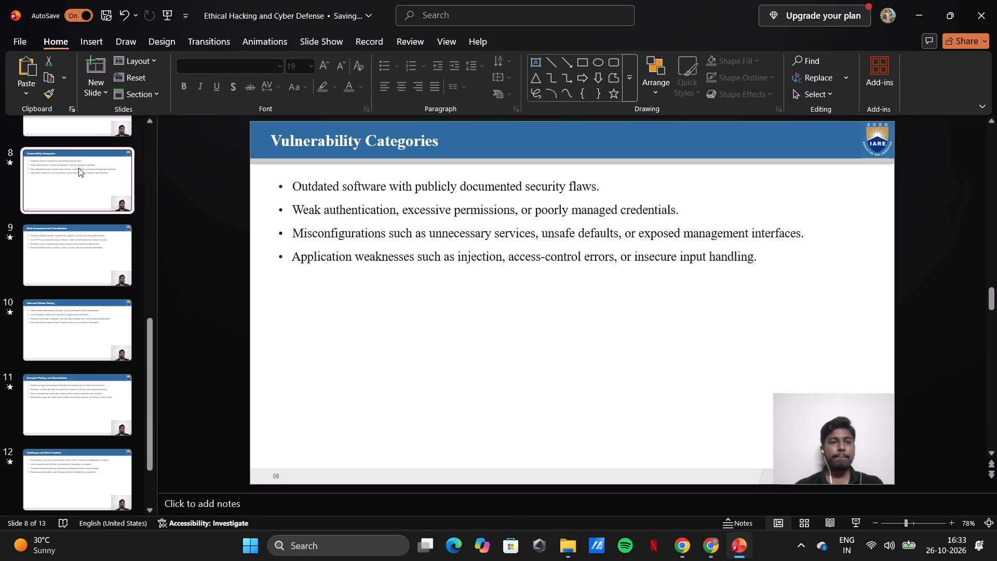
pyautogui.scroll(1, 82, 168)
pyautogui.click(68, 208)
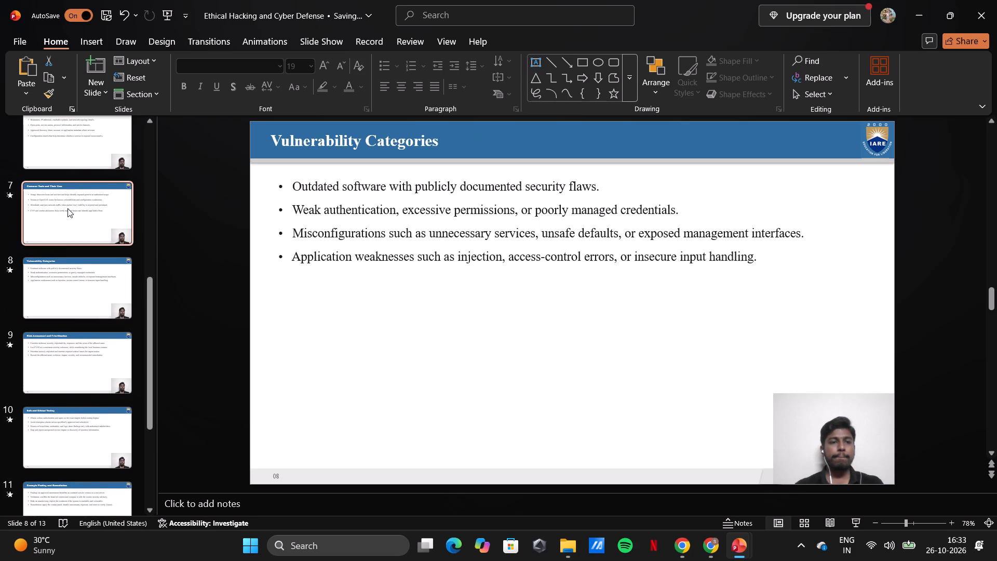
pyautogui.click(83, 287)
pyautogui.click(480, 242)
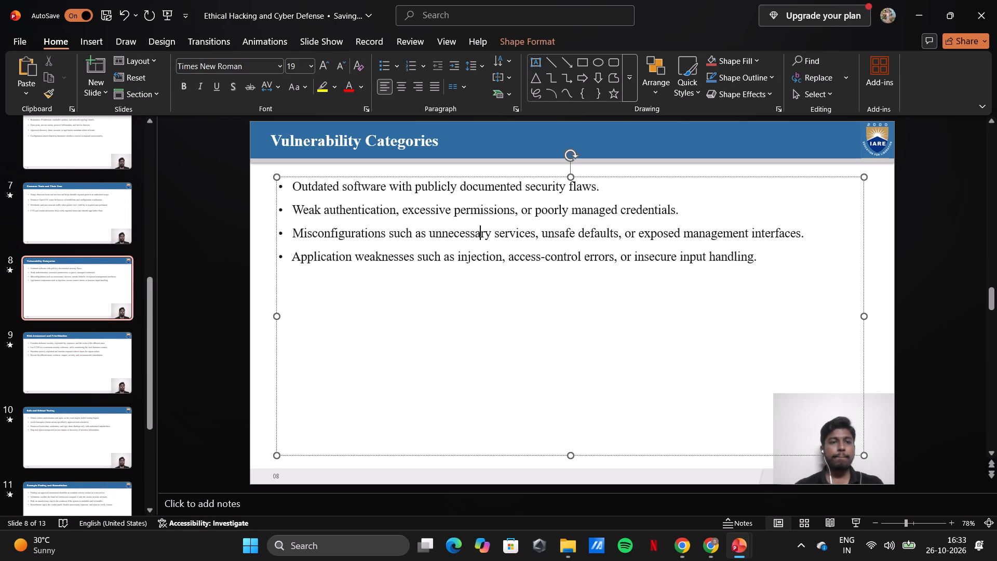
pyautogui.hotkey('ctrl', 'a')
pyautogui.hotkey('ctrl', 'a')
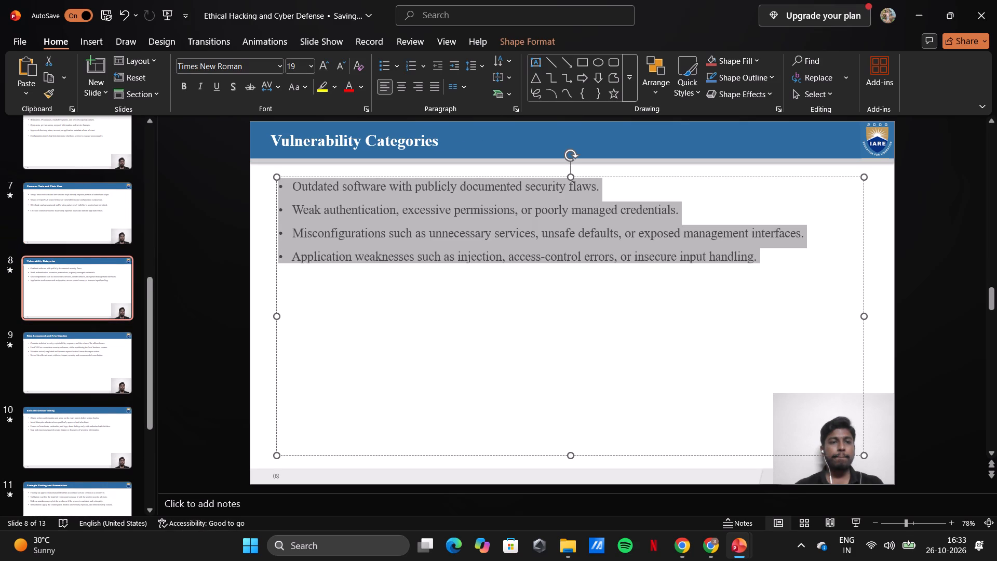
pyautogui.click(483, 72)
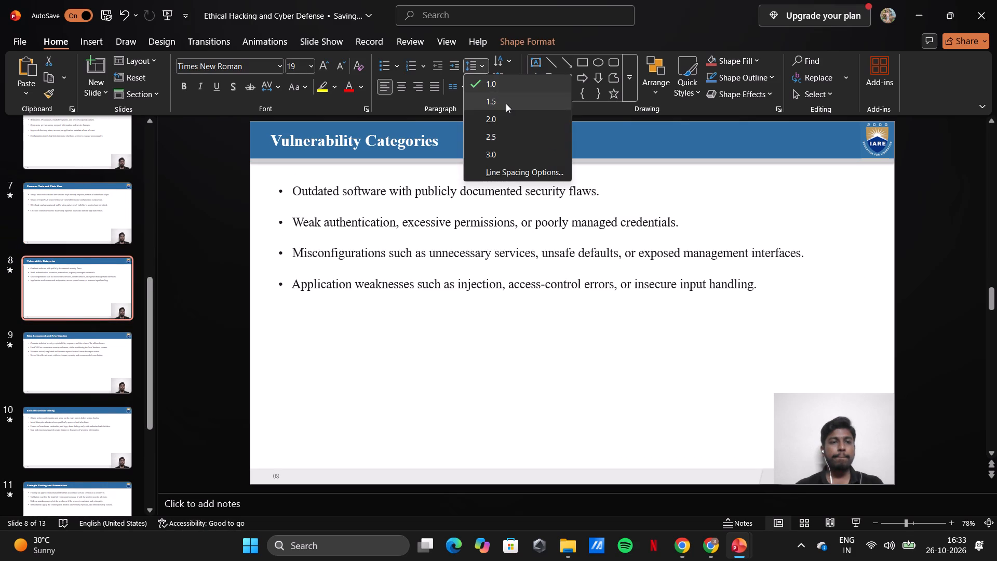
pyautogui.click(506, 103)
# Set the line spacing of all body text on the Risk Assessment and Prioritization slide to 1.5.
pyautogui.click(92, 364)
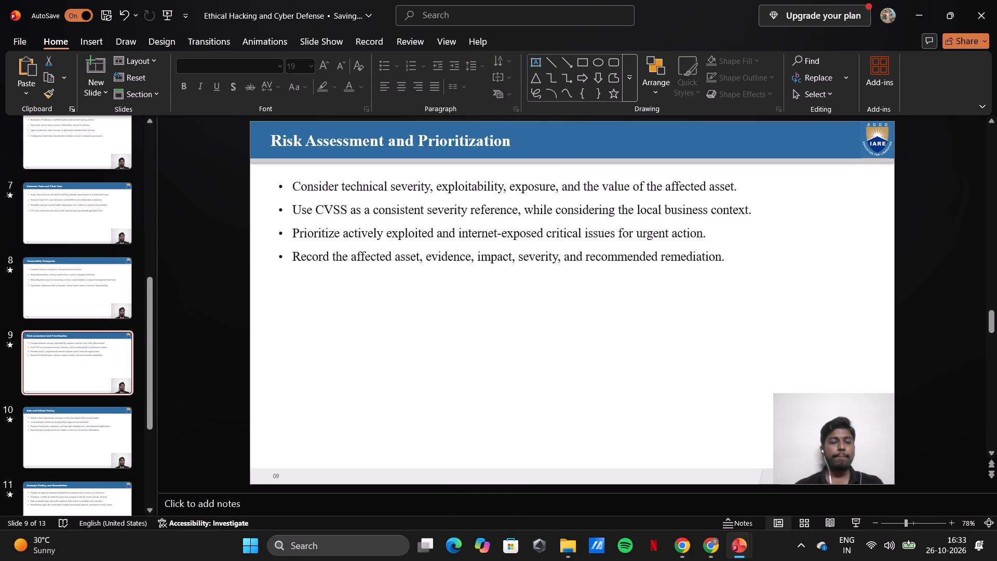
pyautogui.click(427, 229)
pyautogui.hotkey('ctrl', 'a')
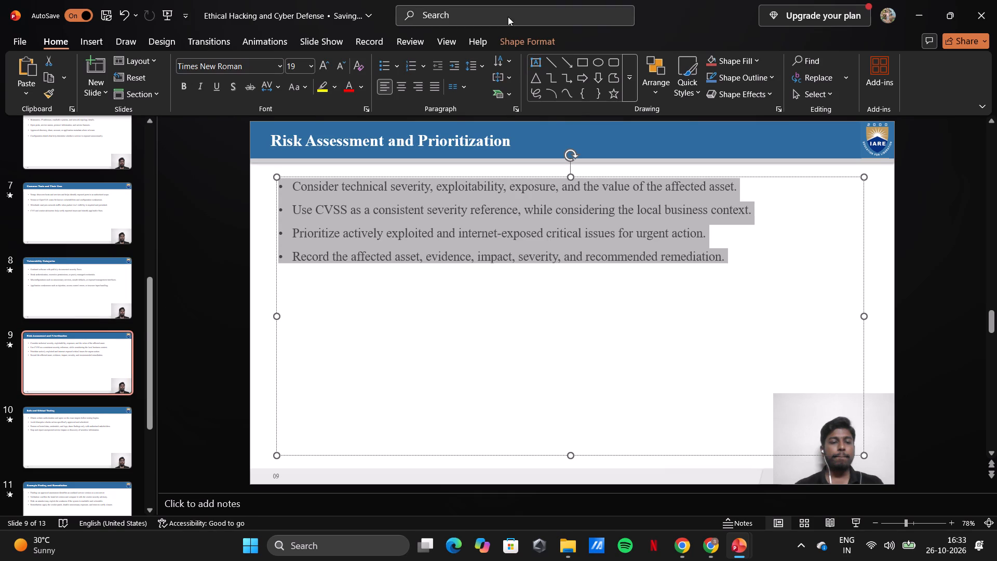
pyautogui.click(480, 63)
pyautogui.click(485, 98)
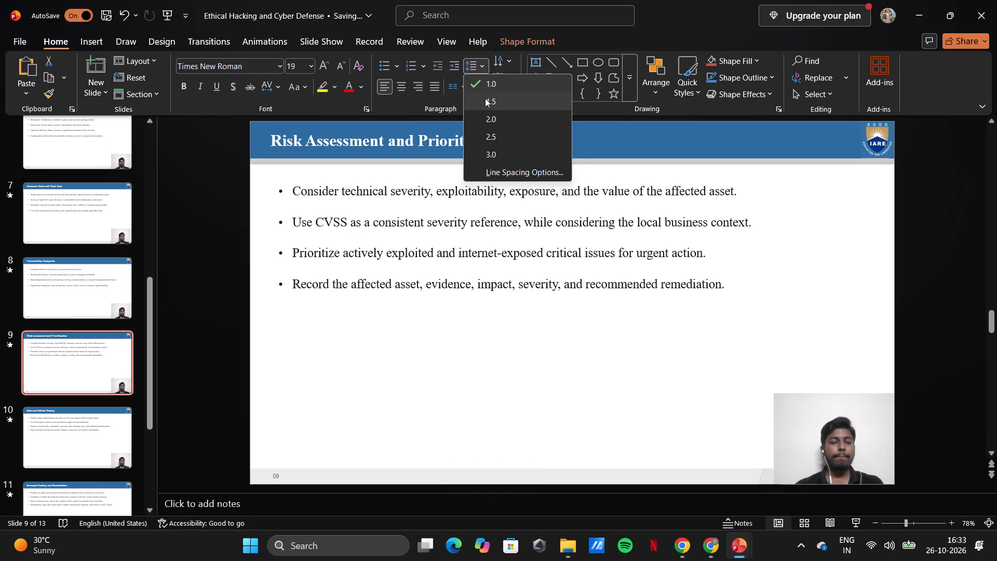
# Set the line spacing of all body text on the Safe and Ethical Testing slide to 1.5.
pyautogui.click(91, 420)
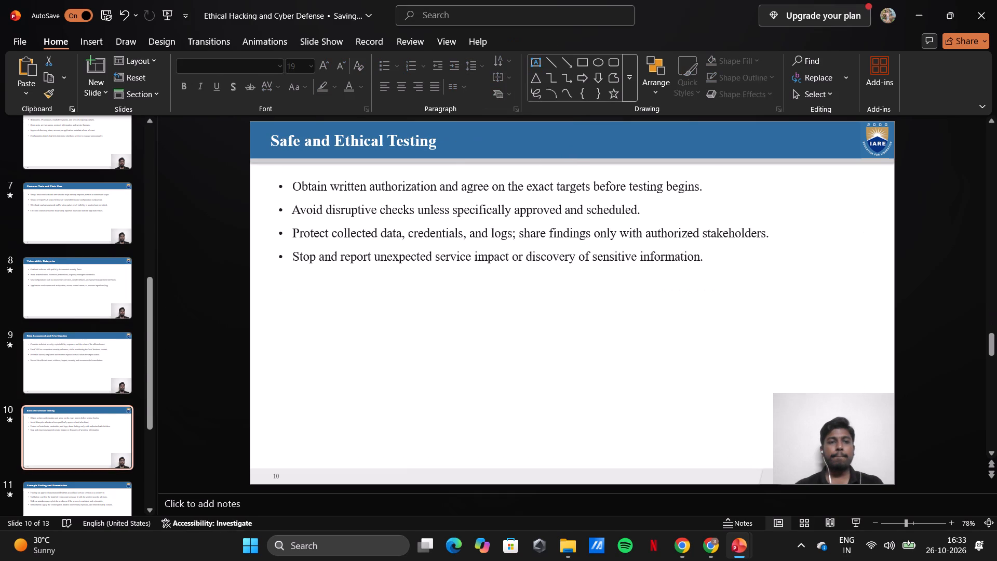
pyautogui.click(415, 236)
pyautogui.hotkey('ctrl', 'a')
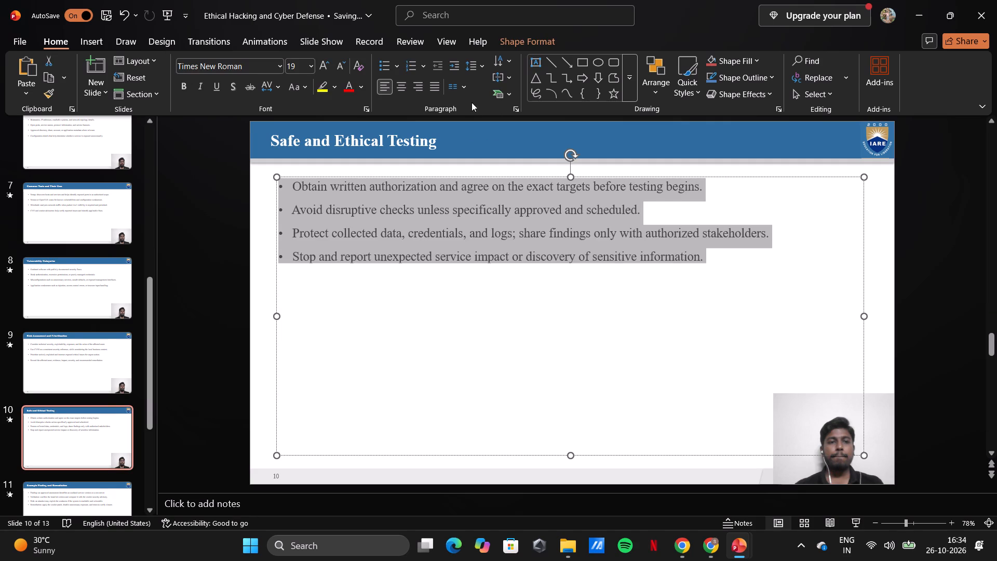
pyautogui.click(478, 65)
pyautogui.click(492, 95)
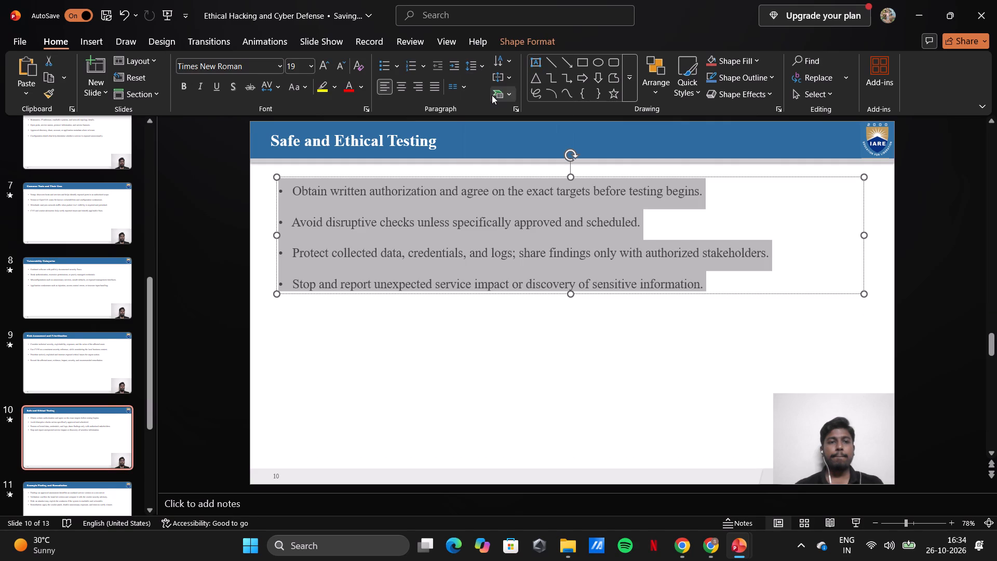
# Set the line spacing of all body text on the Example Finding and Remediation slide to 1.5.
pyautogui.scroll(-2, 79, 383)
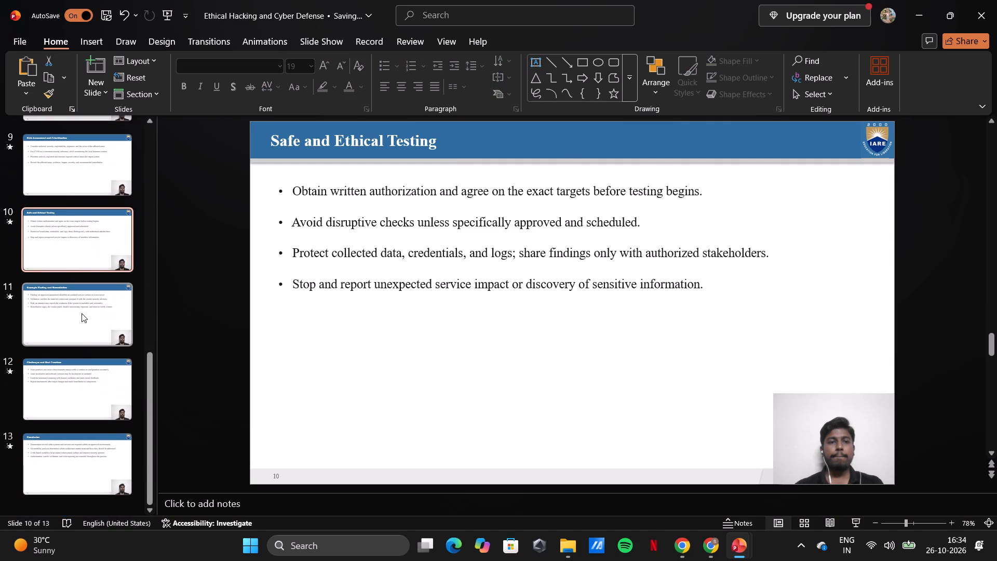
pyautogui.click(82, 313)
pyautogui.click(419, 236)
pyautogui.hotkey('ctrl', 'a')
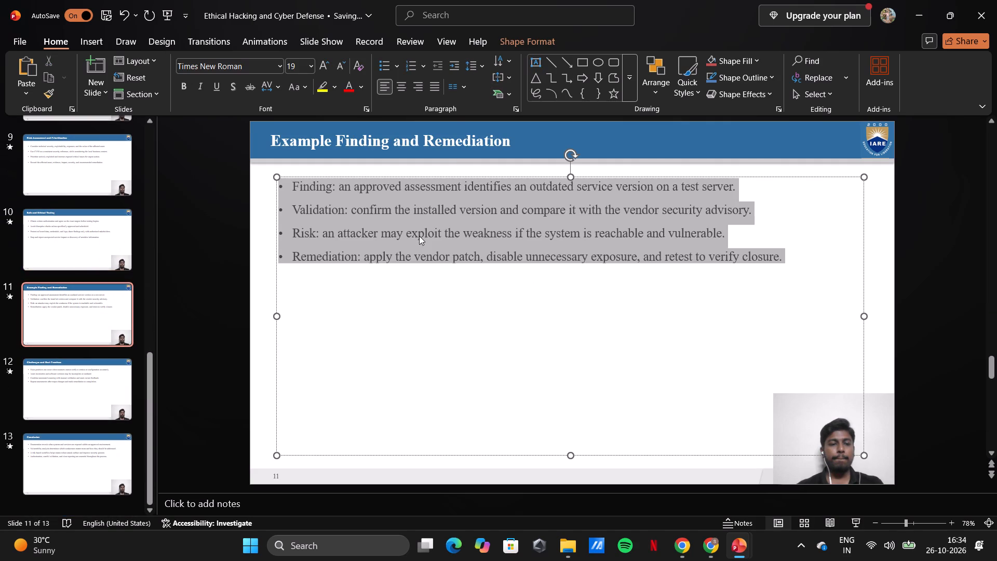
pyautogui.click(483, 69)
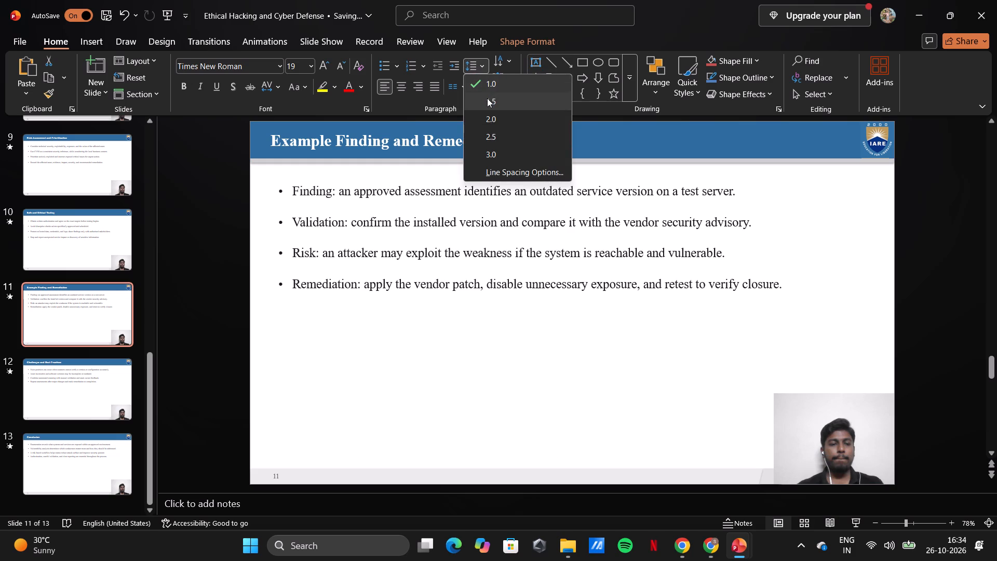
pyautogui.click(487, 98)
# Set the line spacing of all body text on the Challenges and Best Practices slide to 1.5.
pyautogui.click(78, 381)
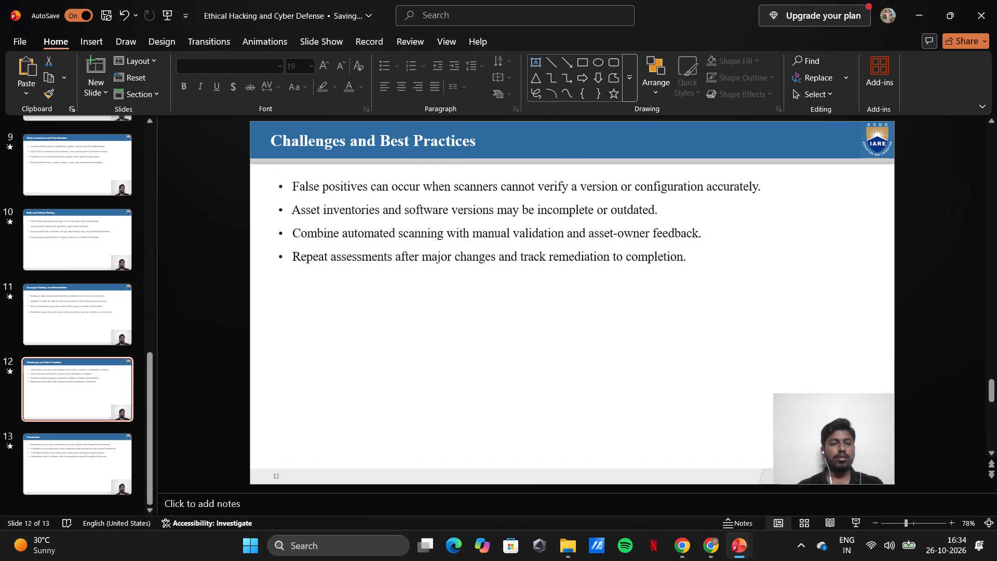
pyautogui.click(505, 212)
pyautogui.hotkey('ctrl', 'a')
pyautogui.click(478, 66)
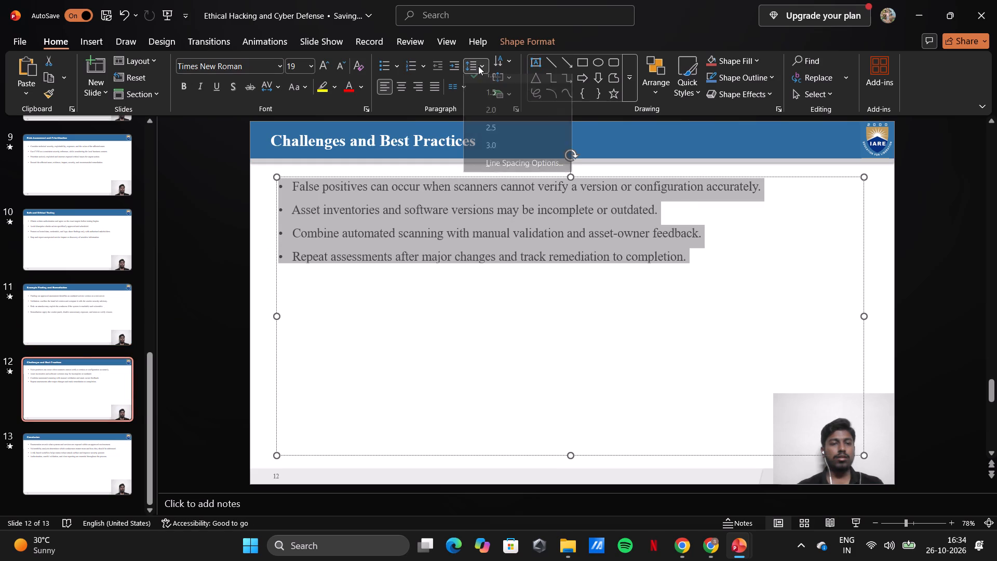
pyautogui.click(481, 98)
# Set the line spacing of all body text on the Conclusion slide to 1.5.
pyautogui.scroll(-3, 69, 376)
pyautogui.click(65, 471)
pyautogui.click(415, 250)
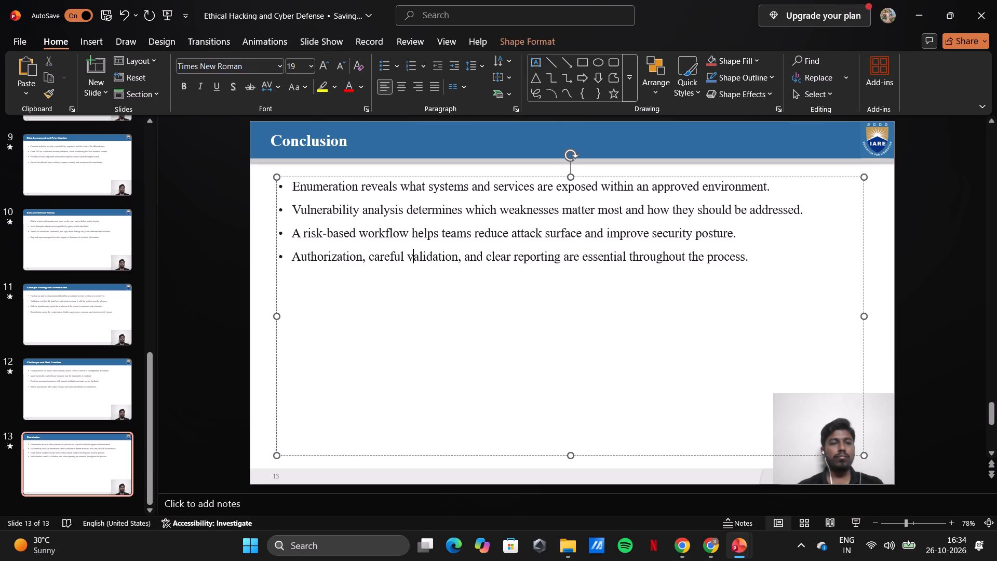
pyautogui.hotkey('ctrl', 'a')
pyautogui.click(479, 59)
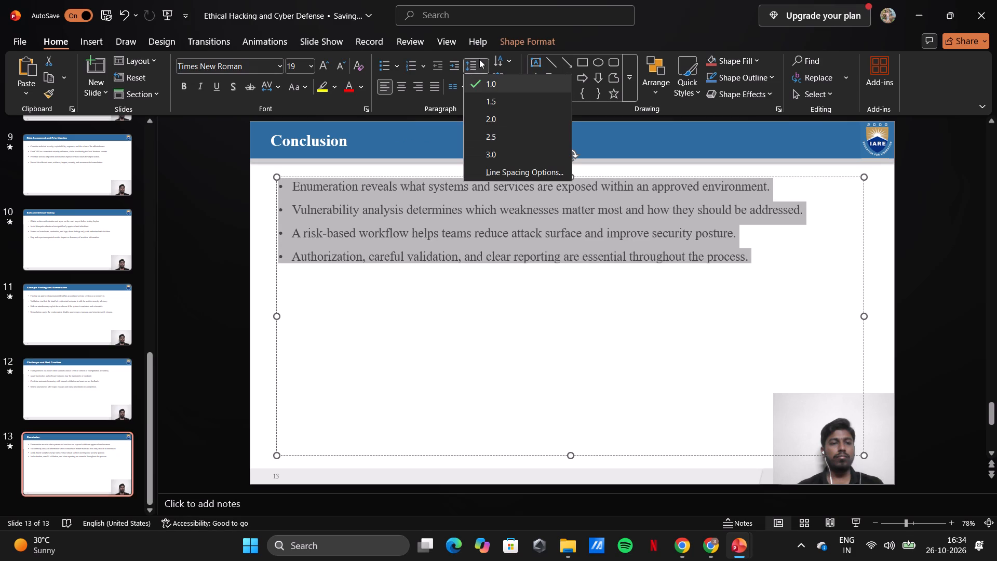
pyautogui.click(497, 97)
pyautogui.click(493, 328)
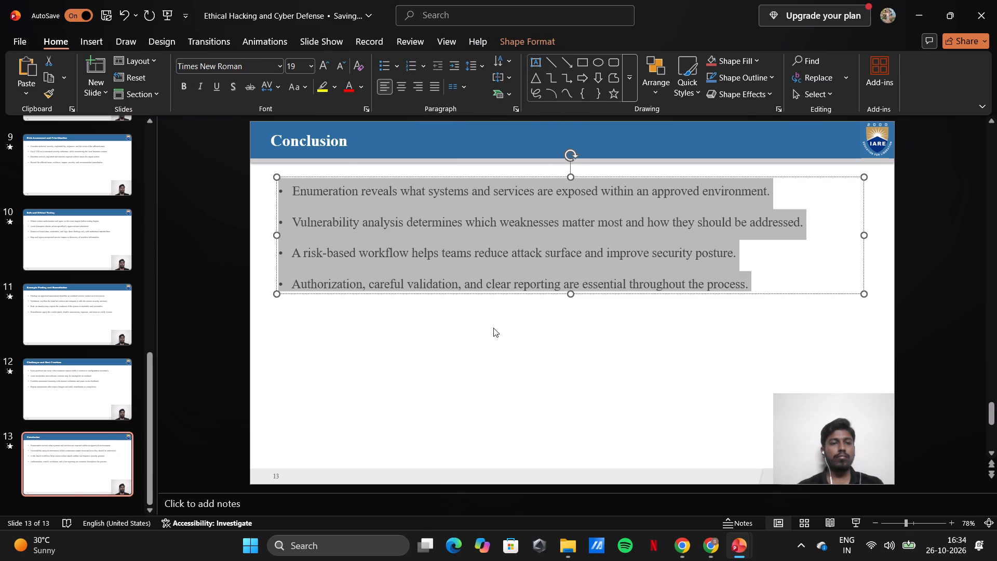
pyautogui.scroll(5, 119, 331)
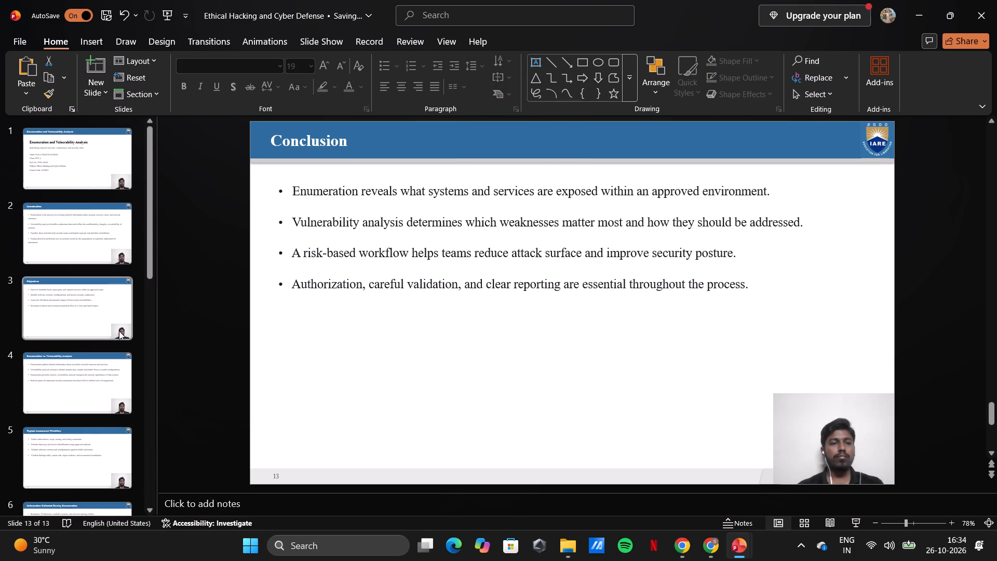